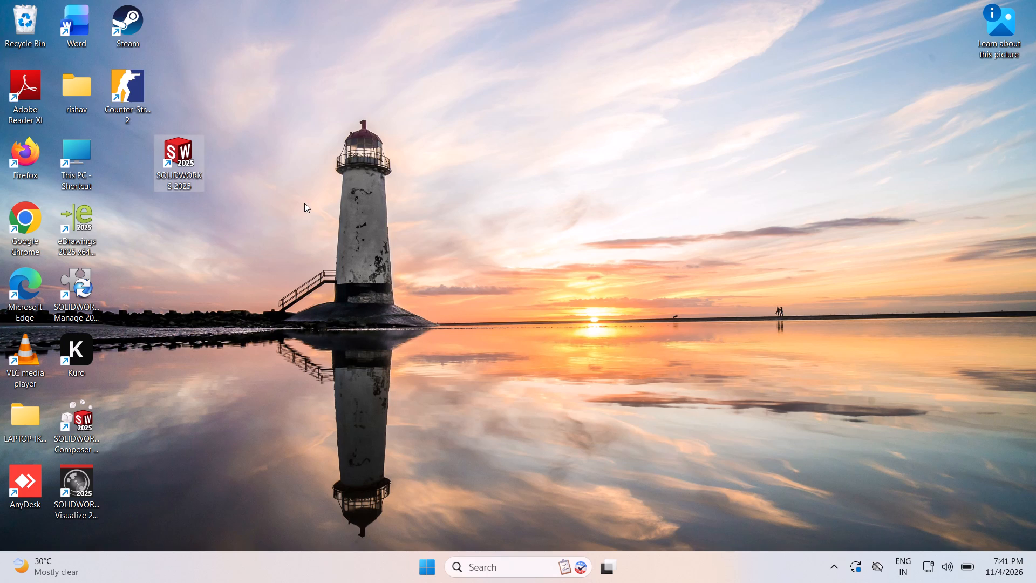
Open This PC from the desktop and put its window aside.
left_click(395, 182)
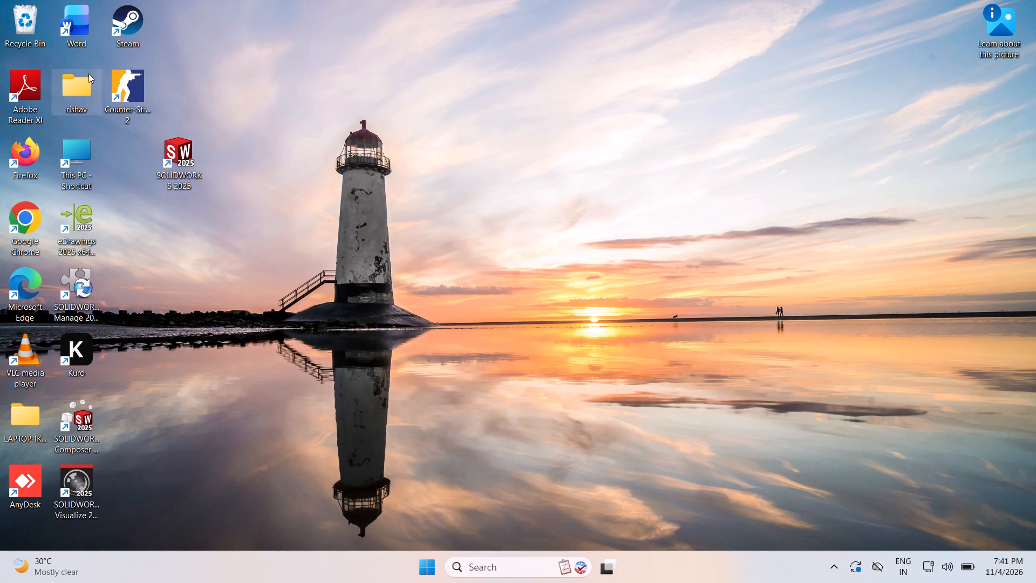
double_click(78, 165)
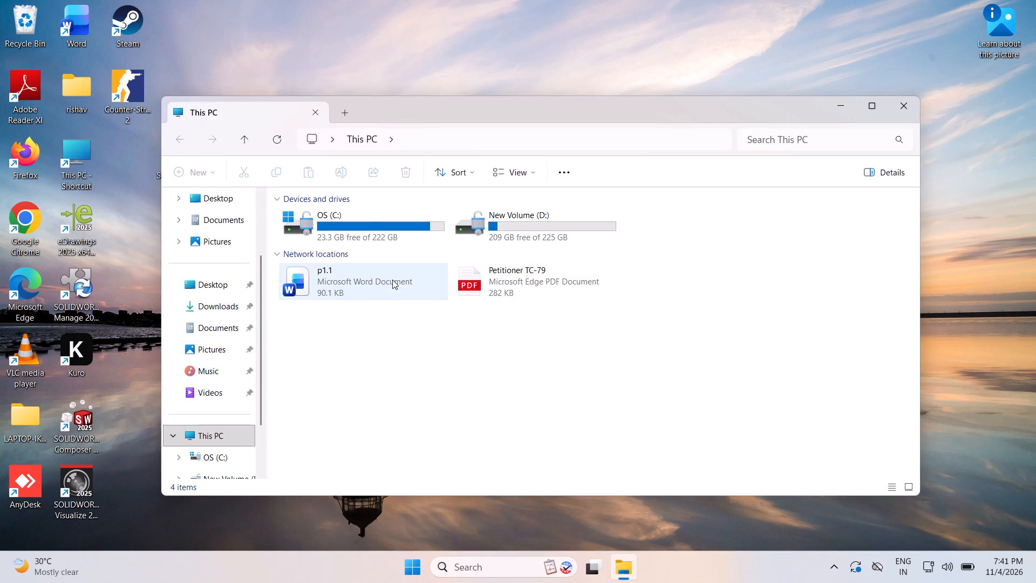
left_click(424, 358)
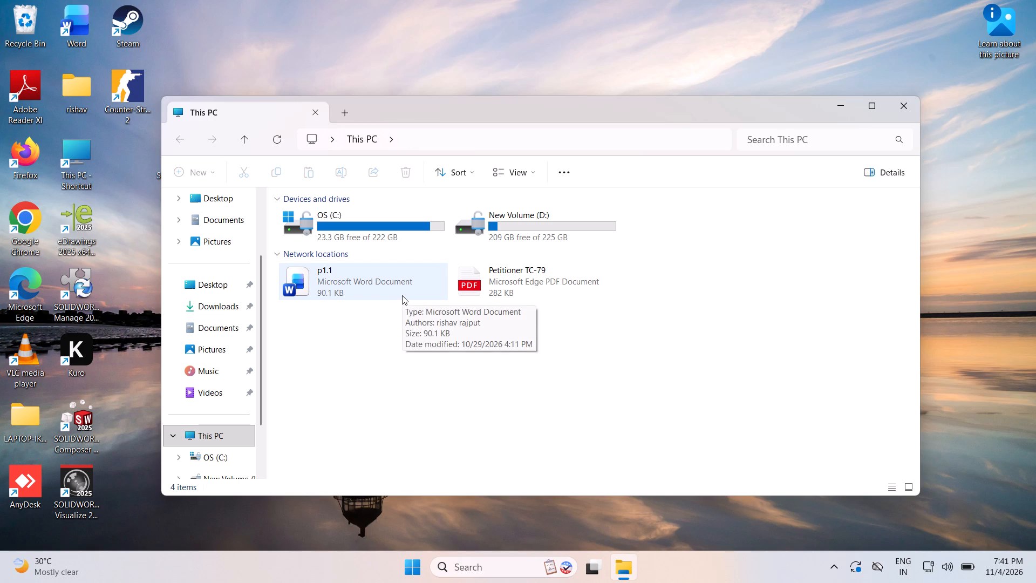
left_click(834, 112)
Start Word, create a blank document and maximize its window.
double_click(69, 27)
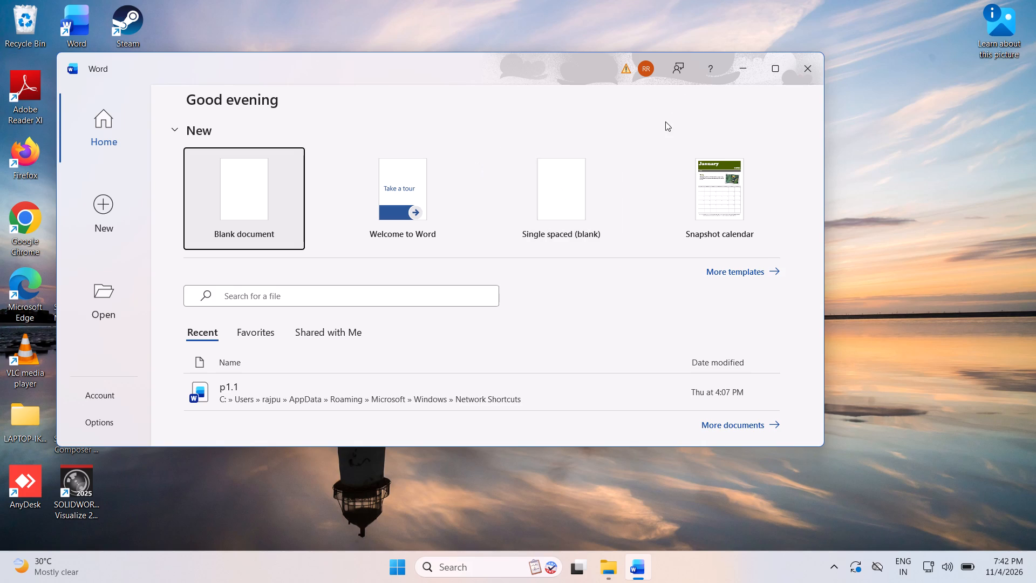
scroll(484, 308, "down", 2)
scroll(489, 359, "down", 3)
scroll(487, 354, "up", 4)
double_click(238, 193)
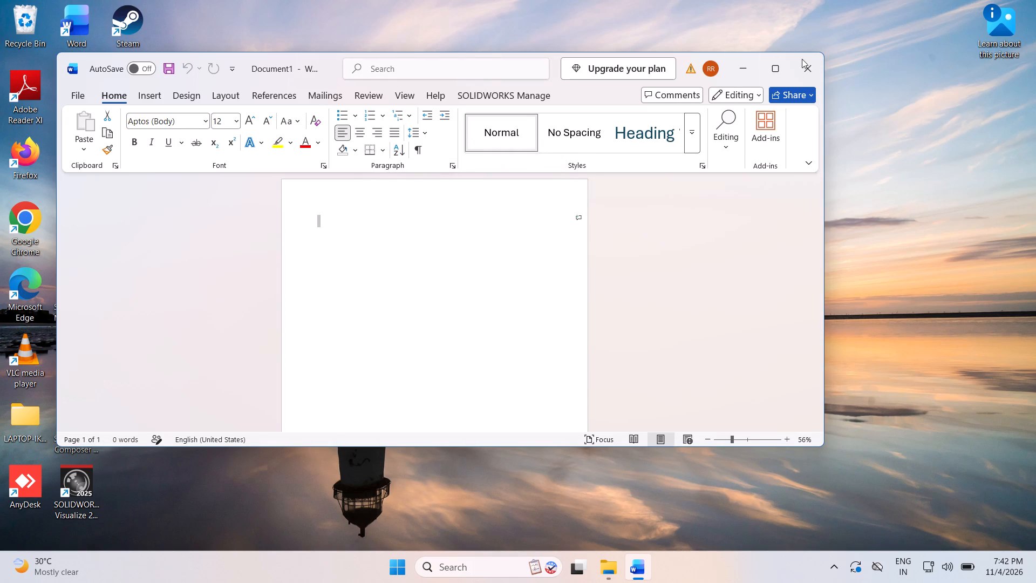
left_click(770, 66)
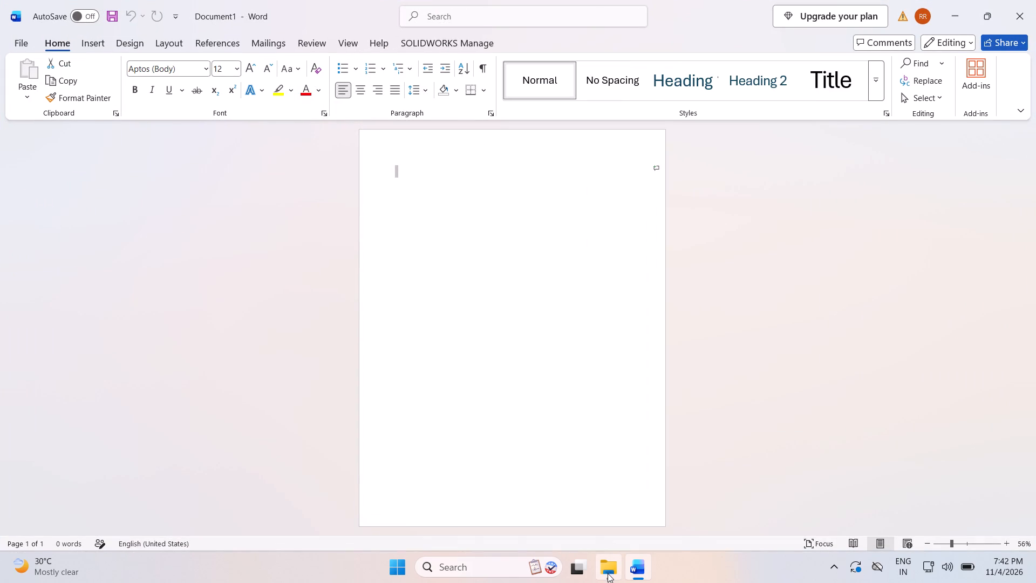
Switch to the This PC window and open the Petitioner TC-79 PDF.
left_click(593, 527)
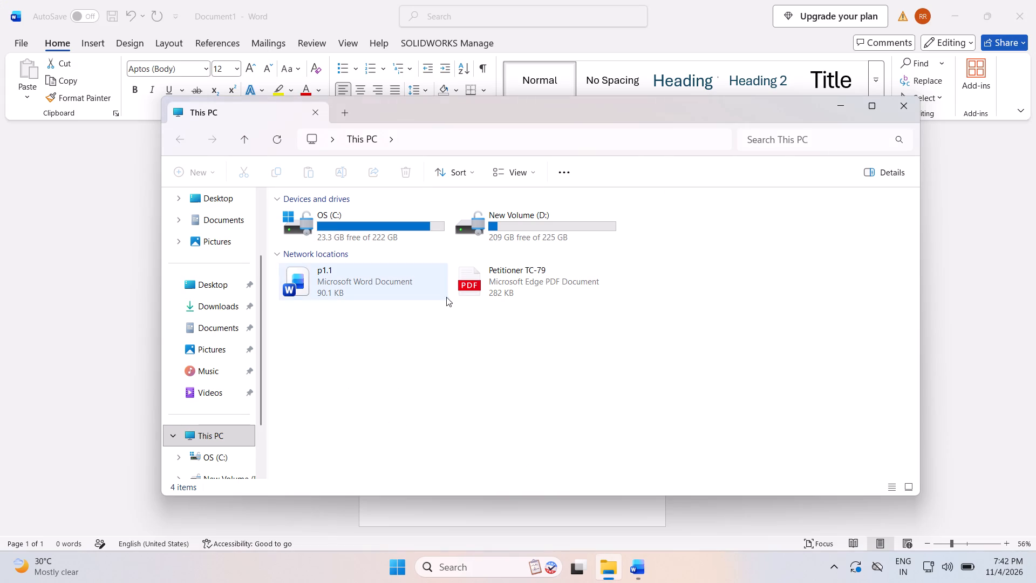
double_click(510, 288)
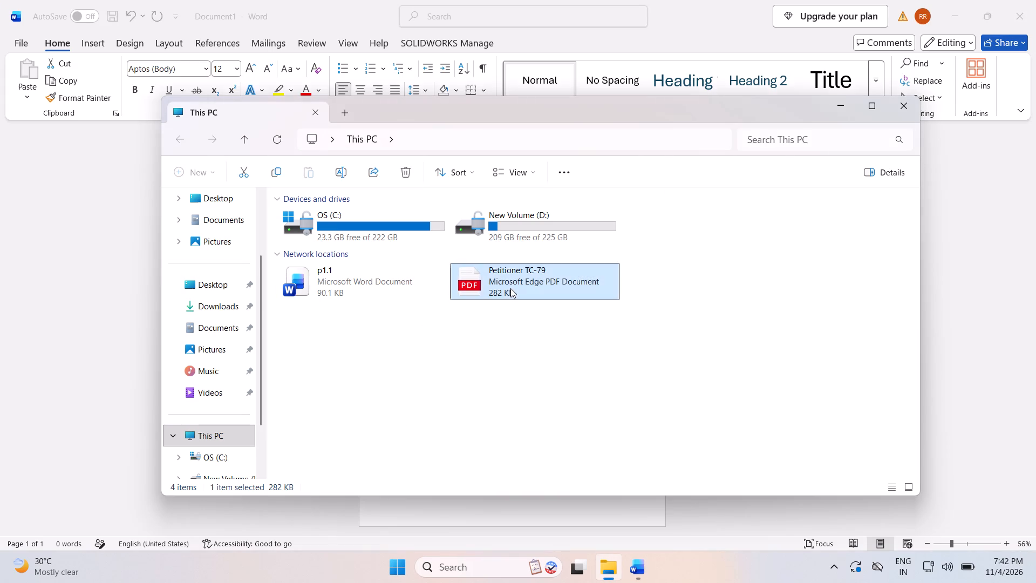
Examine the layout and wording of the cover page on page 1 of the Petitioner TC-79 PDF.
scroll(459, 326, "down", 3)
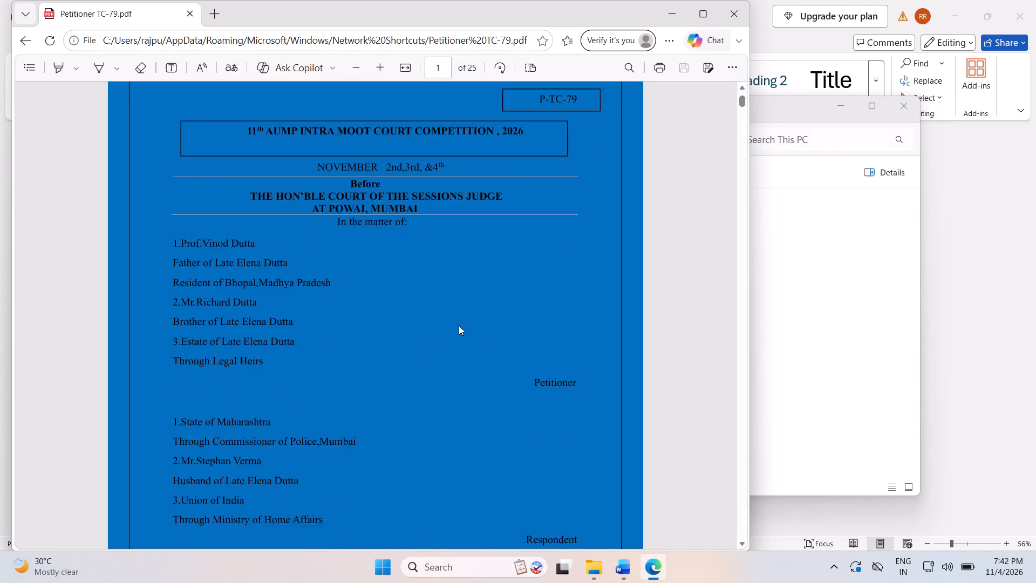
scroll(459, 326, "down", 13)
scroll(458, 324, "up", 17)
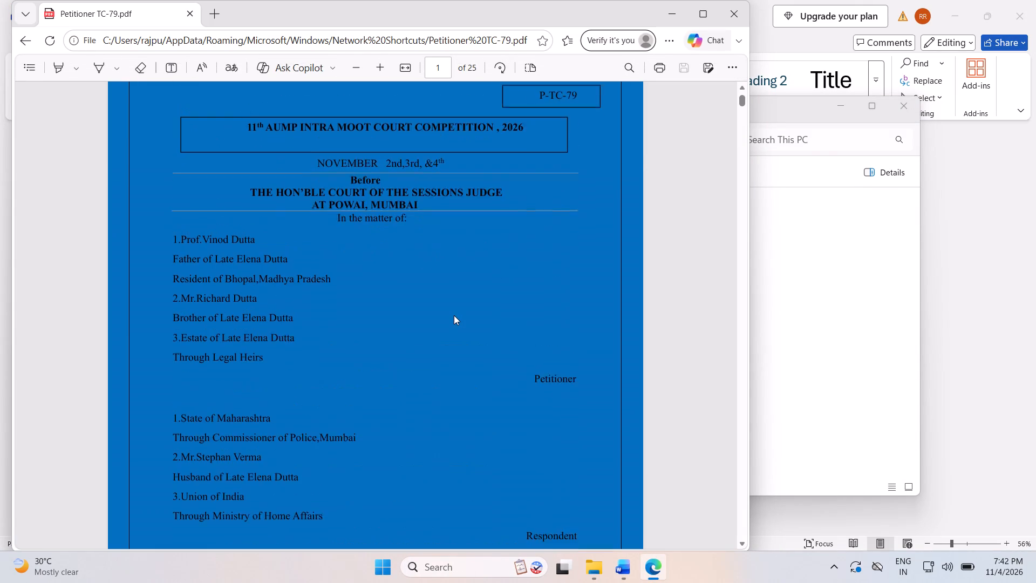
scroll(454, 315, "up", 3)
scroll(454, 315, "down", 3)
scroll(454, 315, "up", 3)
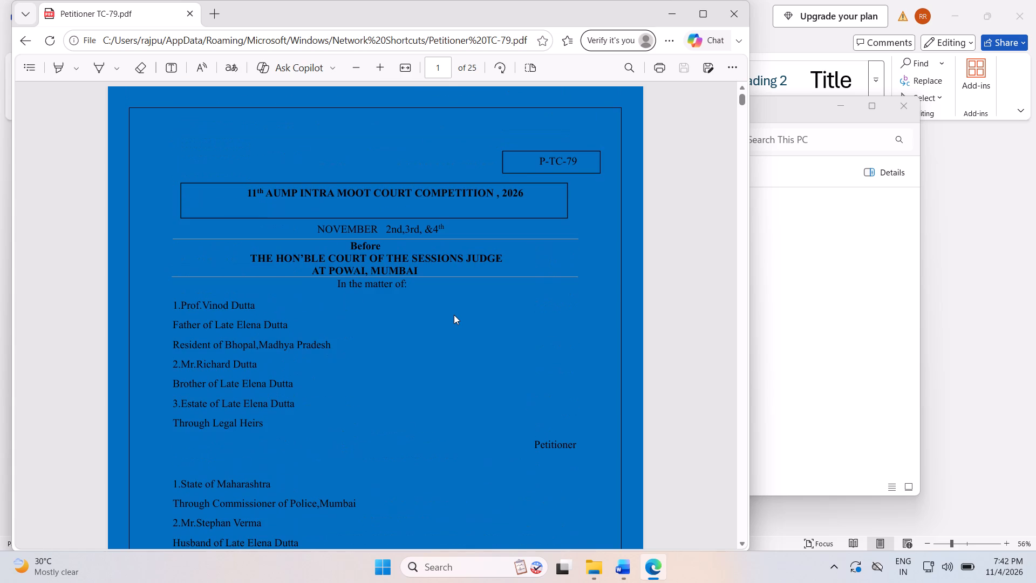
scroll(454, 315, "down", 3)
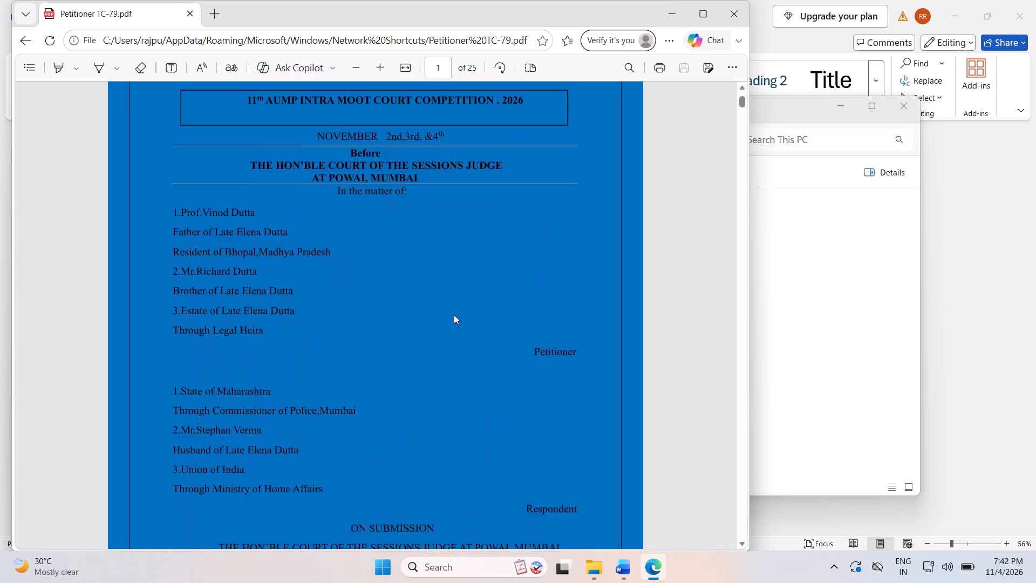
scroll(454, 315, "up", 1)
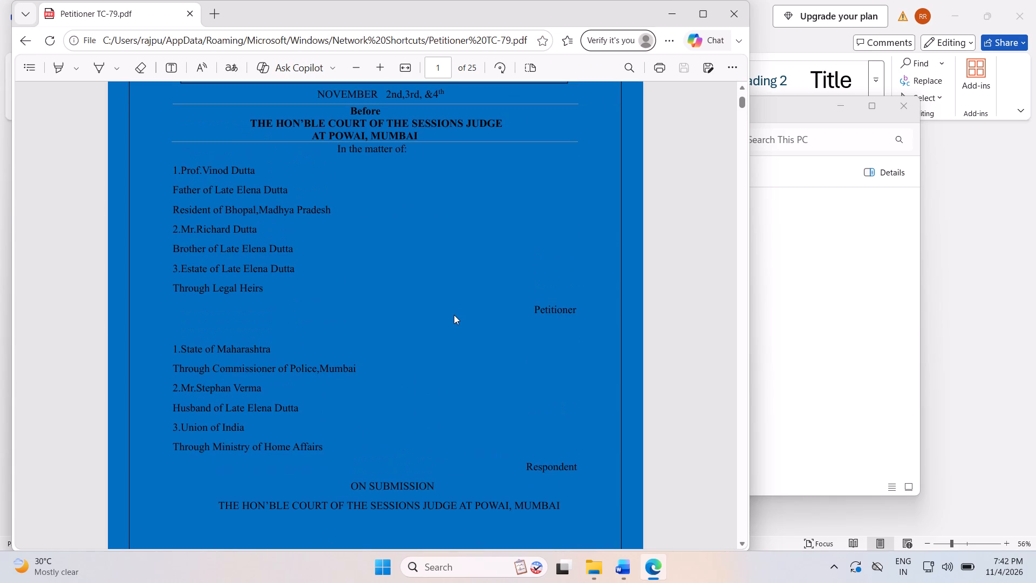
scroll(454, 315, "up", 2)
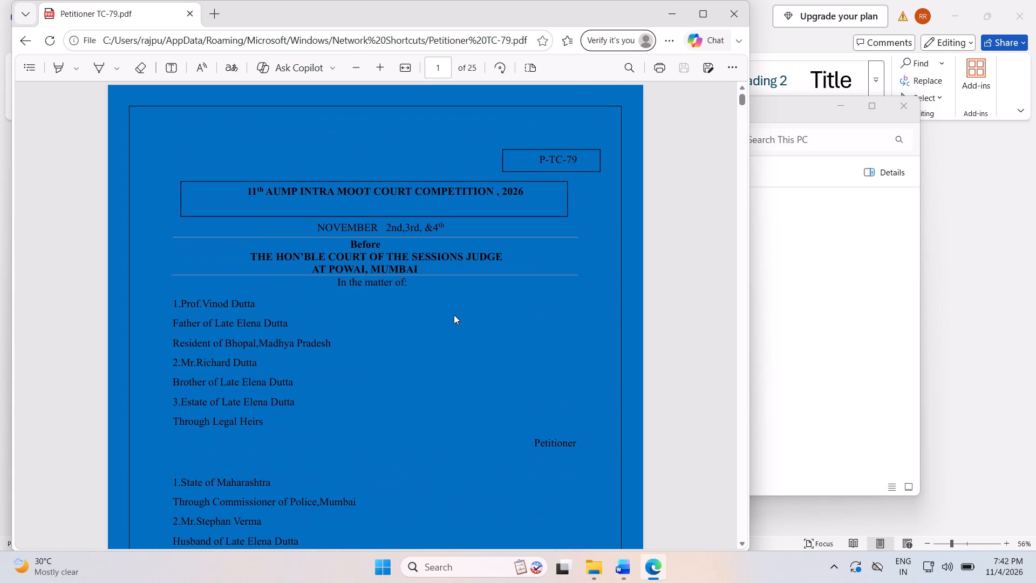
scroll(454, 315, "down", 1)
scroll(454, 315, "up", 1)
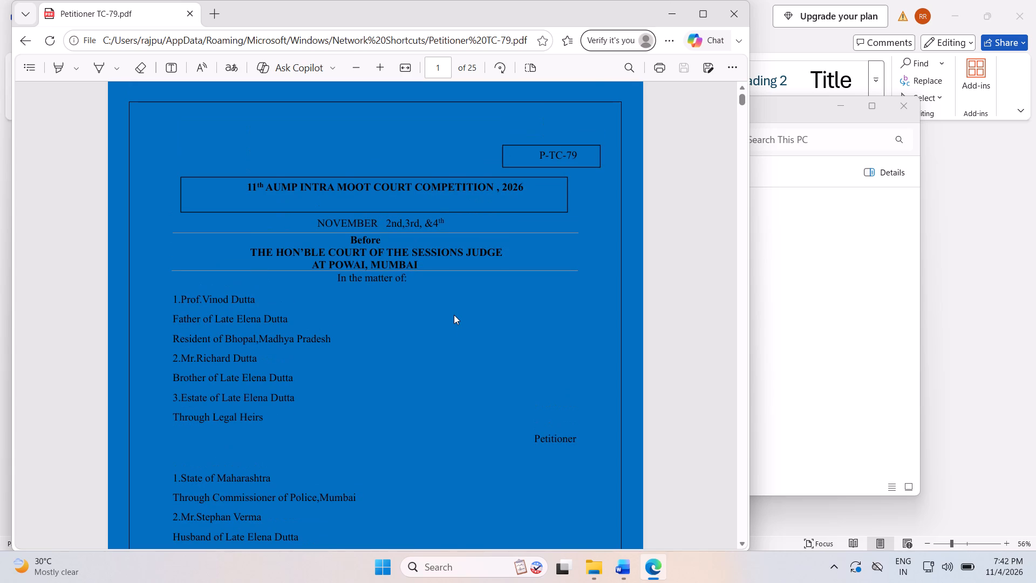
Switch back to the blank Word document.
left_click(616, 570)
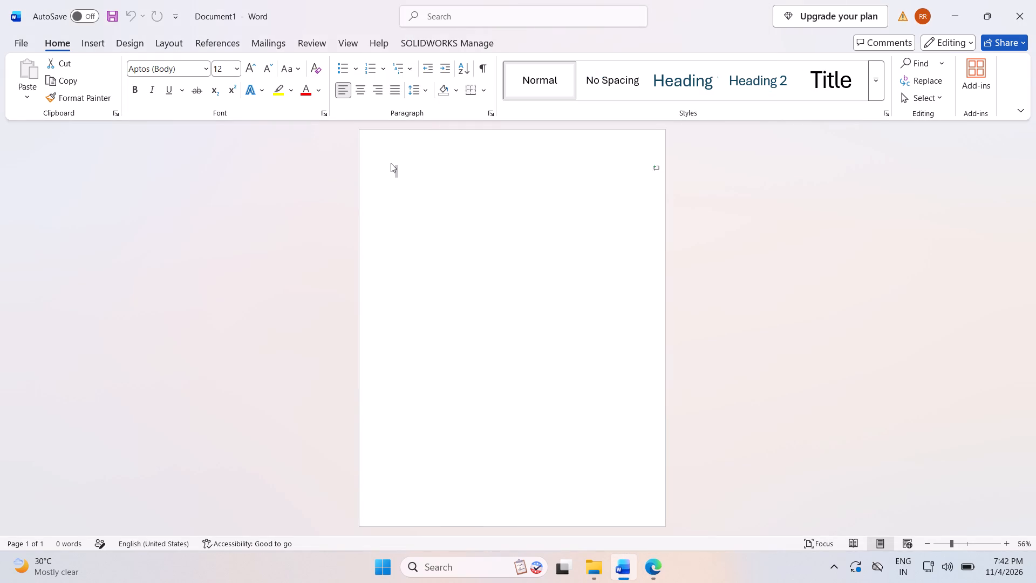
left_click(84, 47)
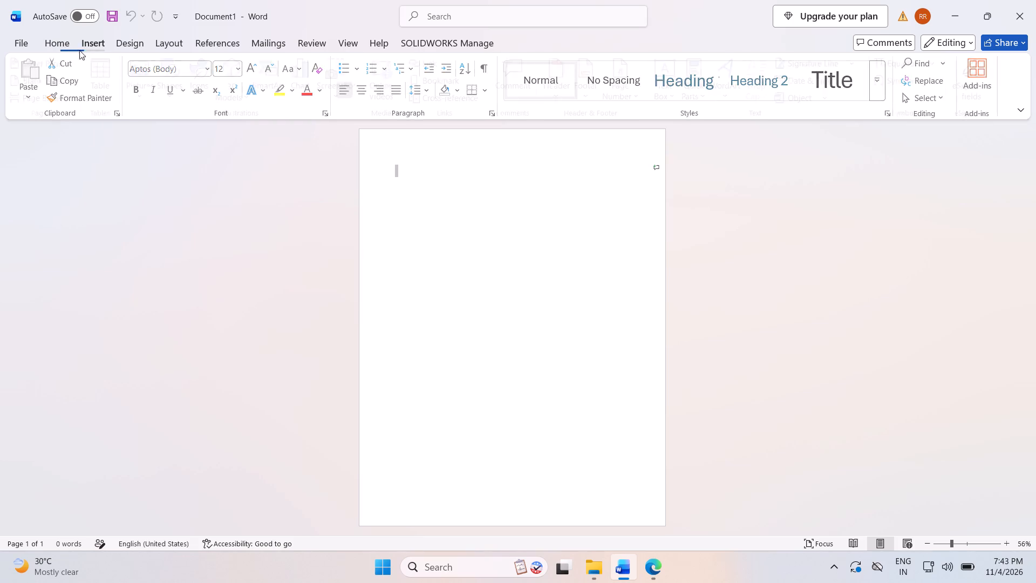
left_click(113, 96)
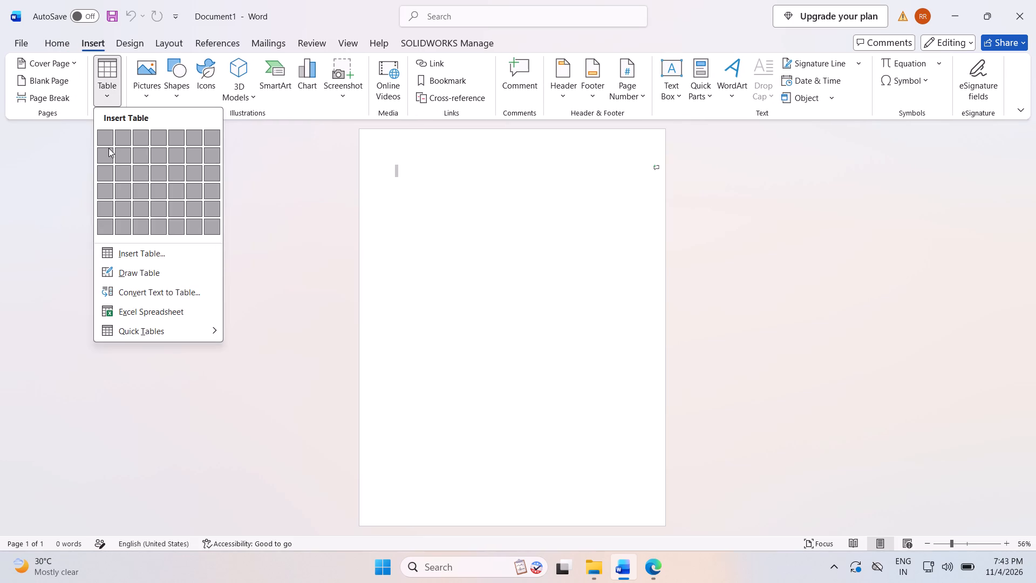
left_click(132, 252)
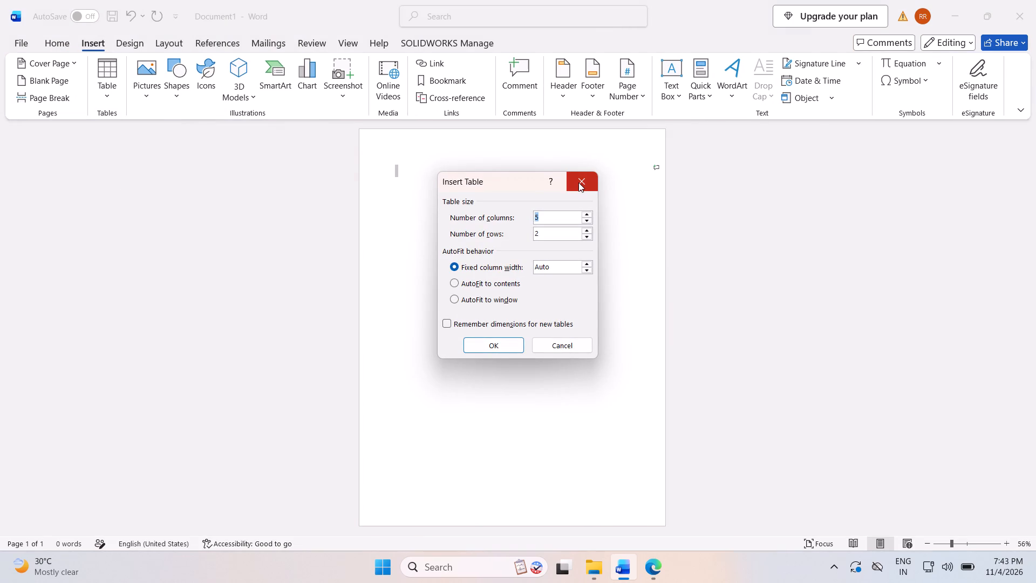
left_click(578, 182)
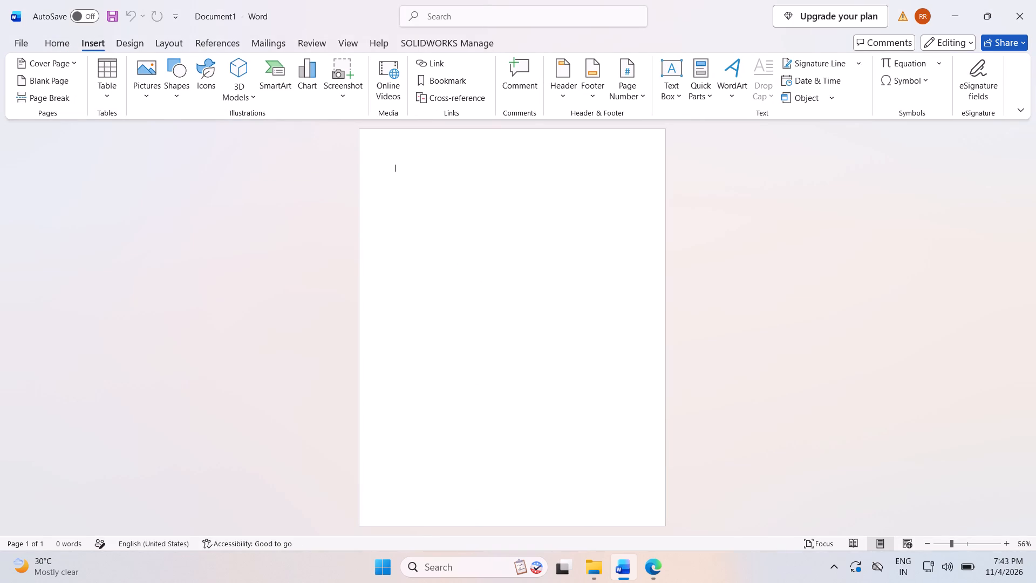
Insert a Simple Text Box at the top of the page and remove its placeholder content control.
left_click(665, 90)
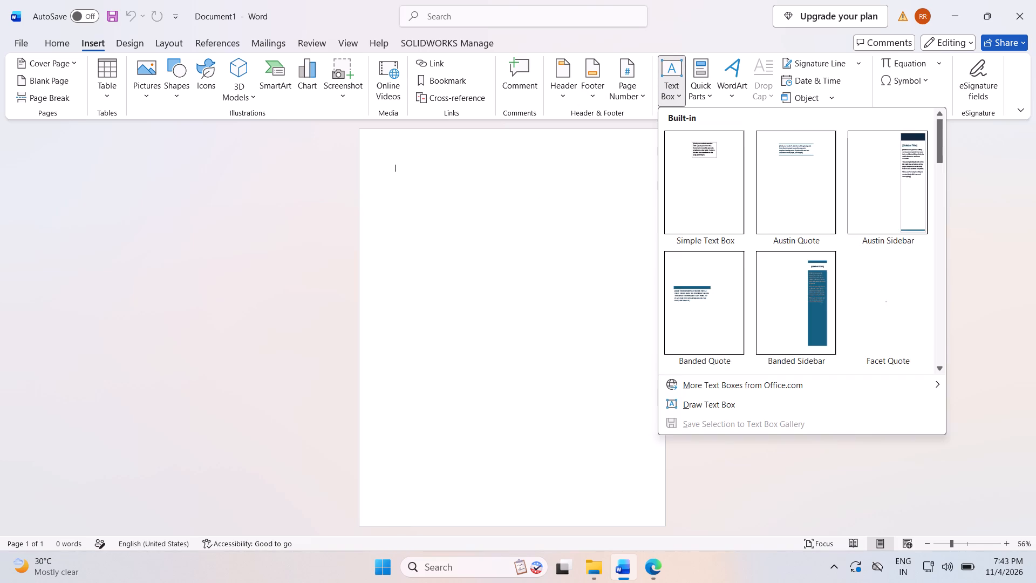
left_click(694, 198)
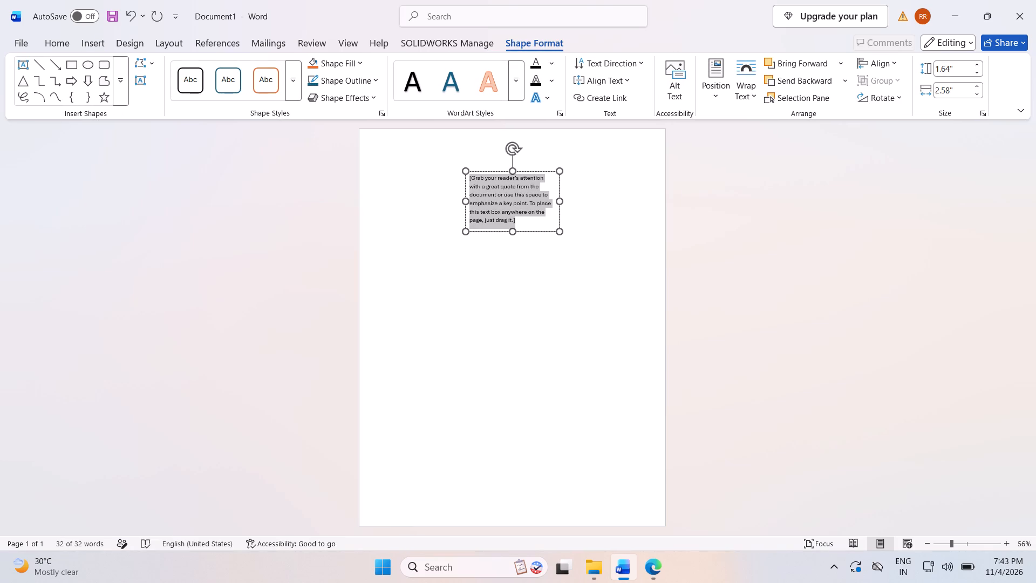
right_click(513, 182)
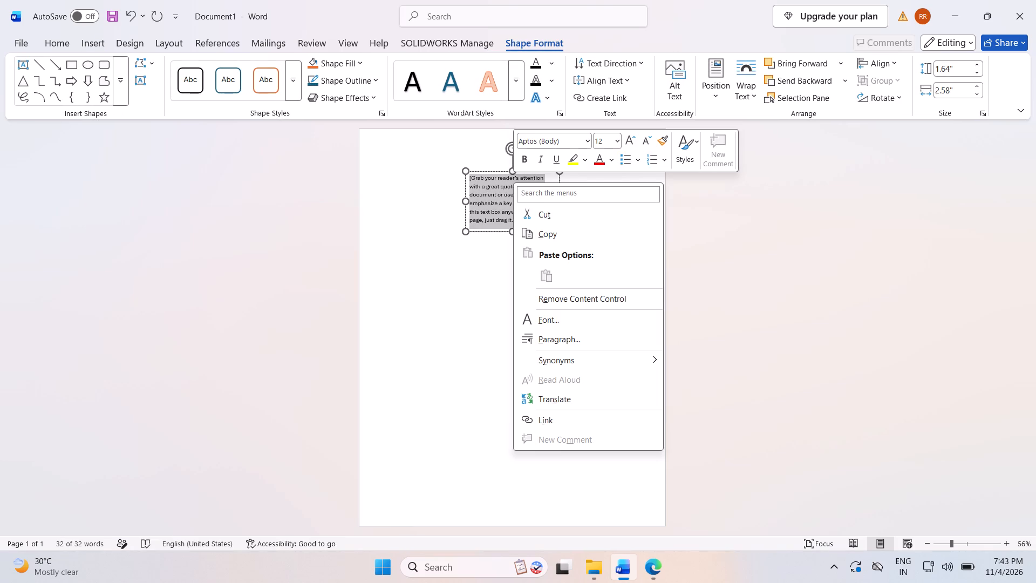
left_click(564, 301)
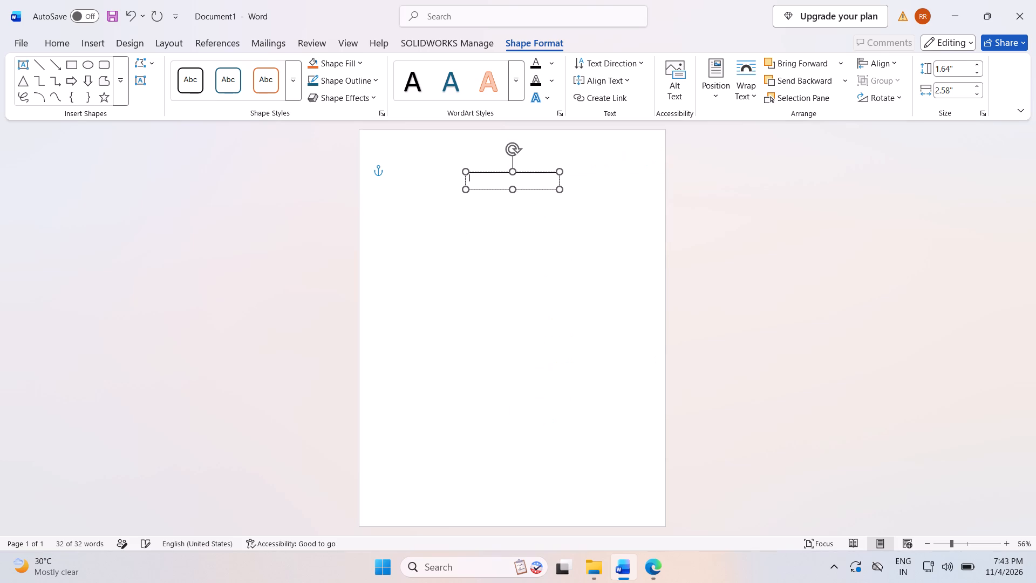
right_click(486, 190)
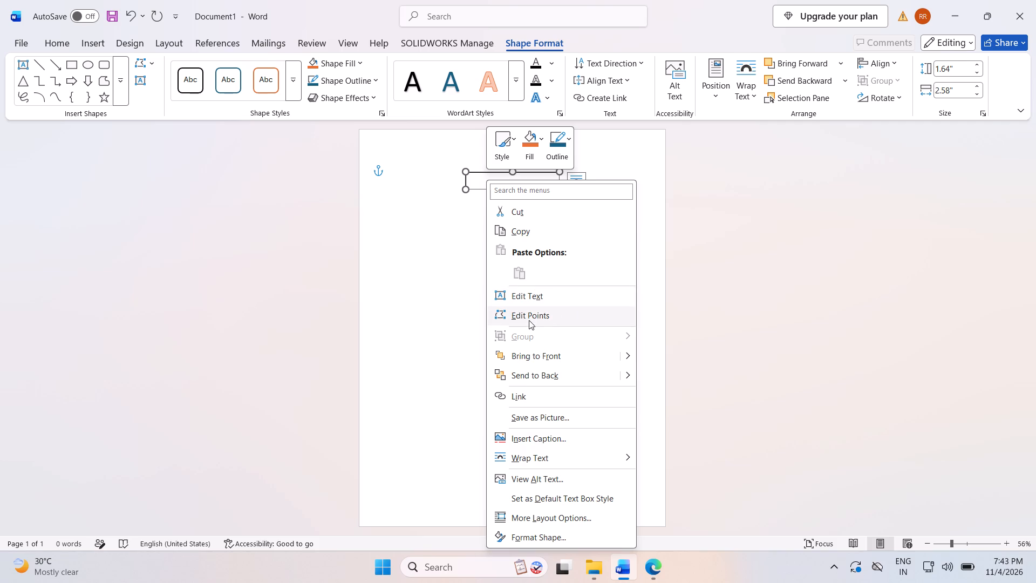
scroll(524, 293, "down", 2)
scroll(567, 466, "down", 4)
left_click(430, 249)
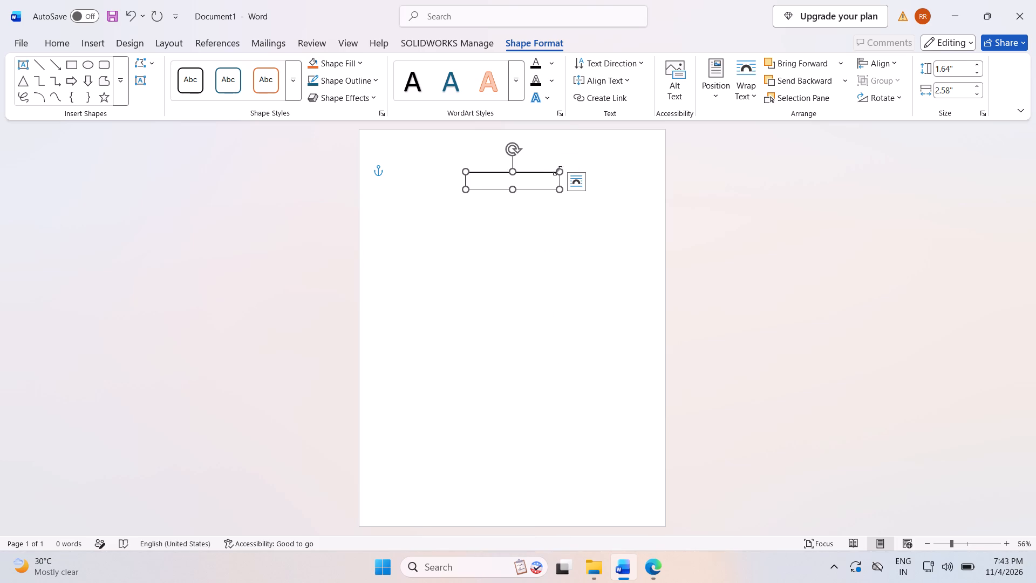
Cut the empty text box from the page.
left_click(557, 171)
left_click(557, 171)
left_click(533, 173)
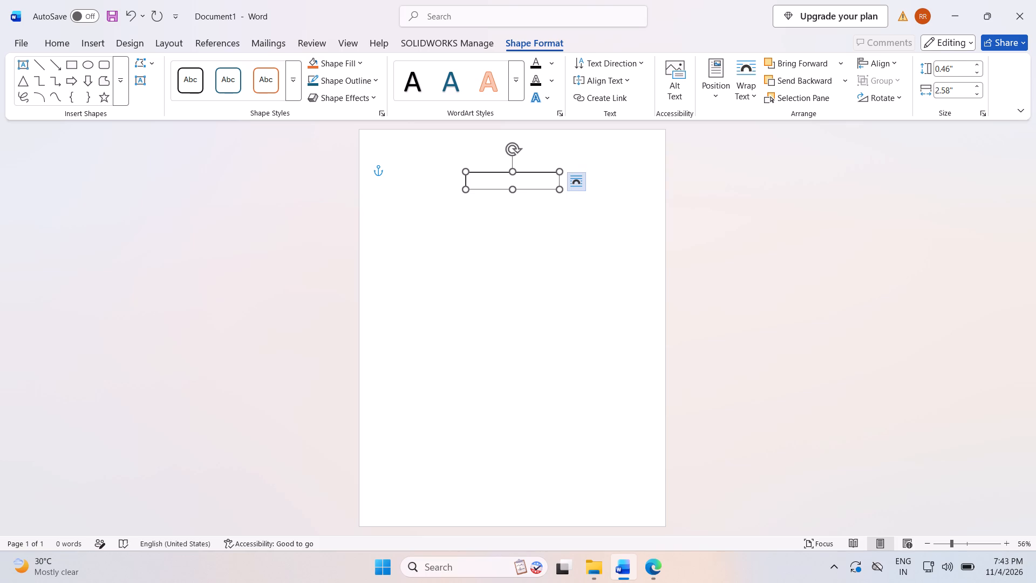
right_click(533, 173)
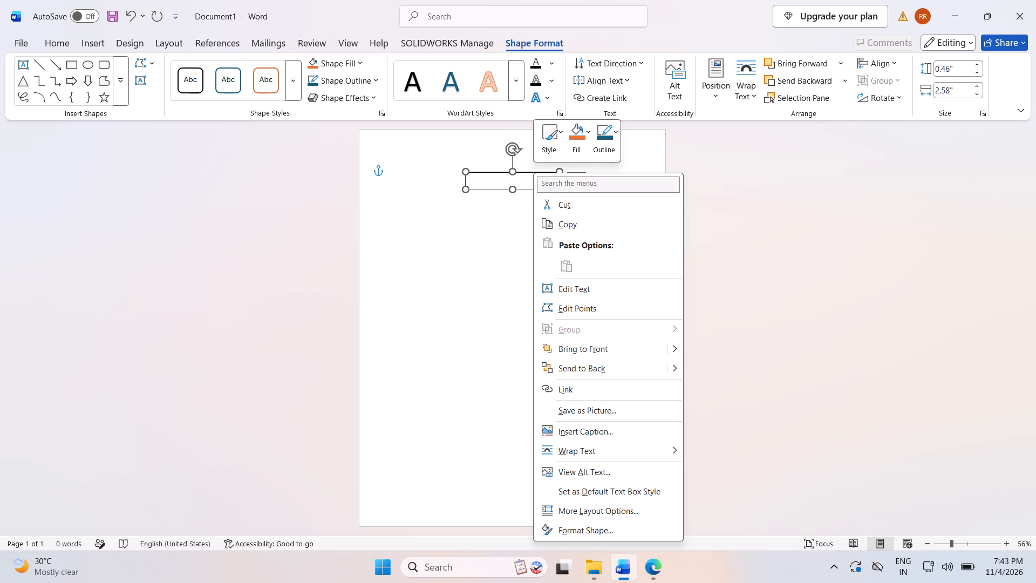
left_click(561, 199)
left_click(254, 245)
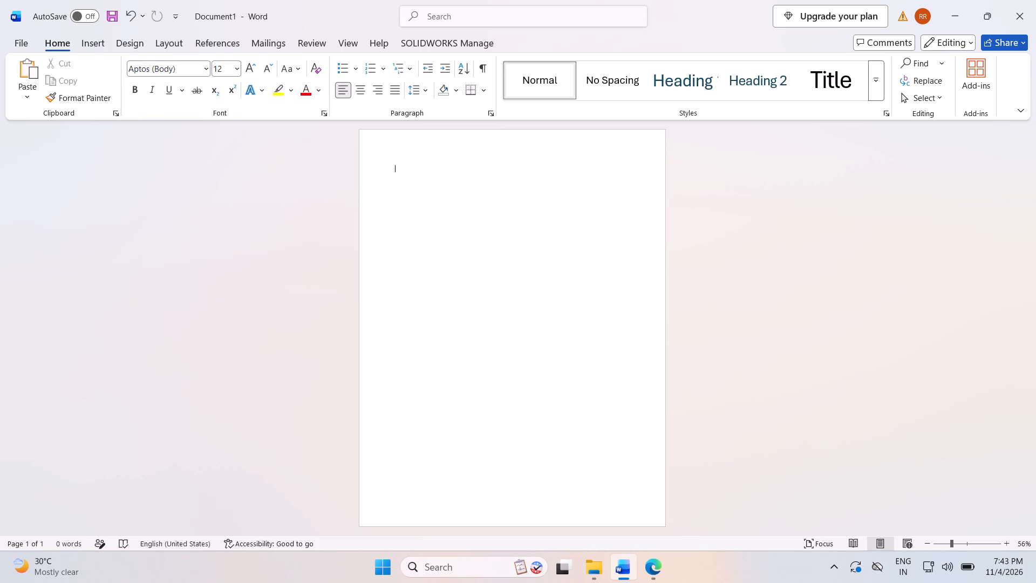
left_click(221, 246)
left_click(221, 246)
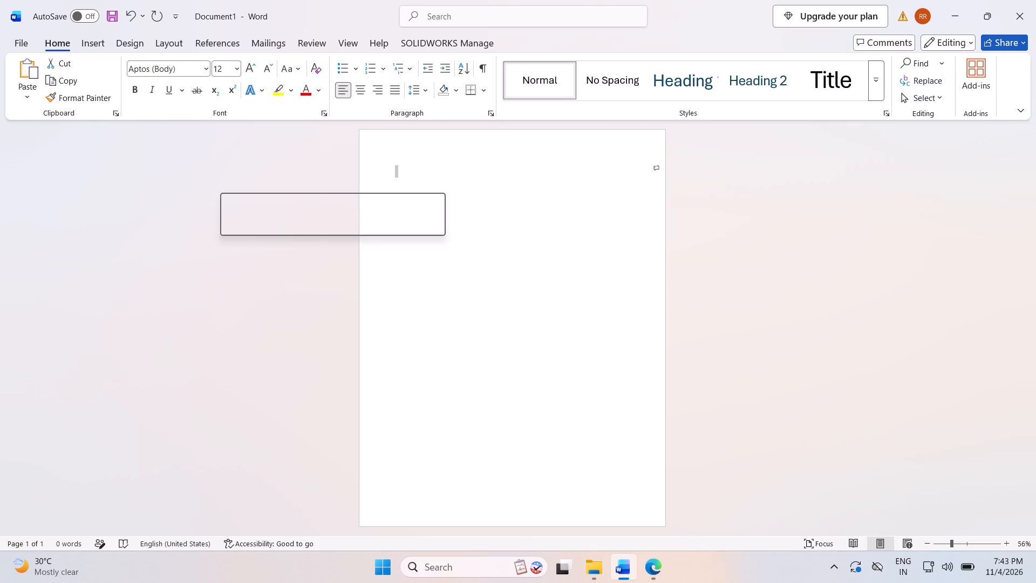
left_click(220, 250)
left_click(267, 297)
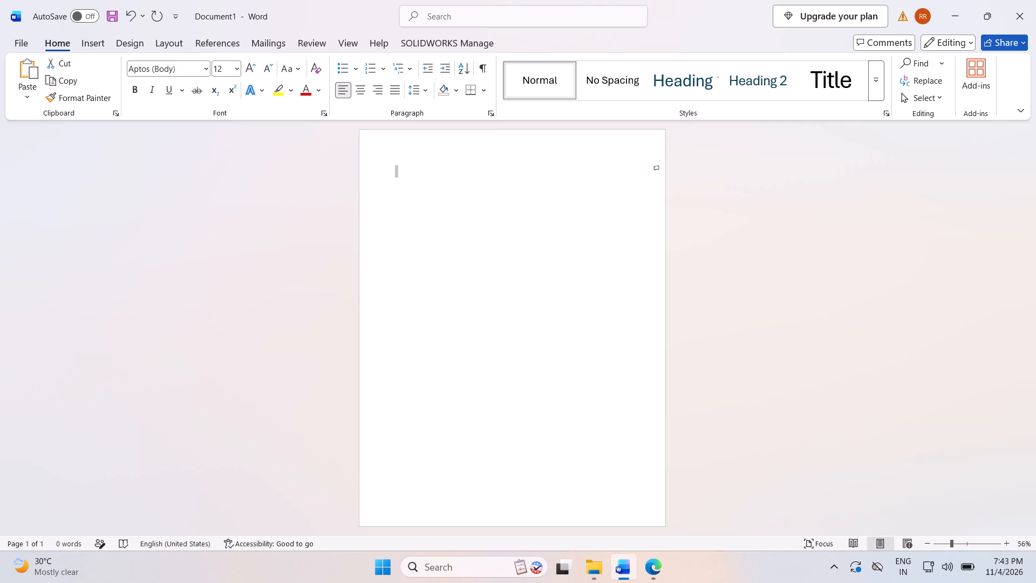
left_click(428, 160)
Set the document's paper size to A4 (8.27" x 11.69").
left_click(98, 44)
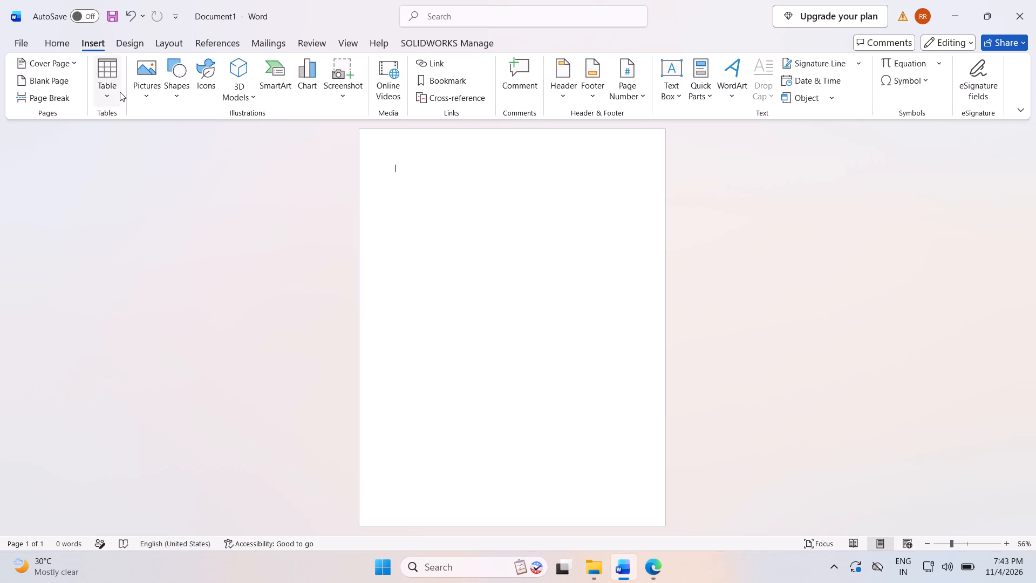
left_click(169, 43)
left_click(106, 98)
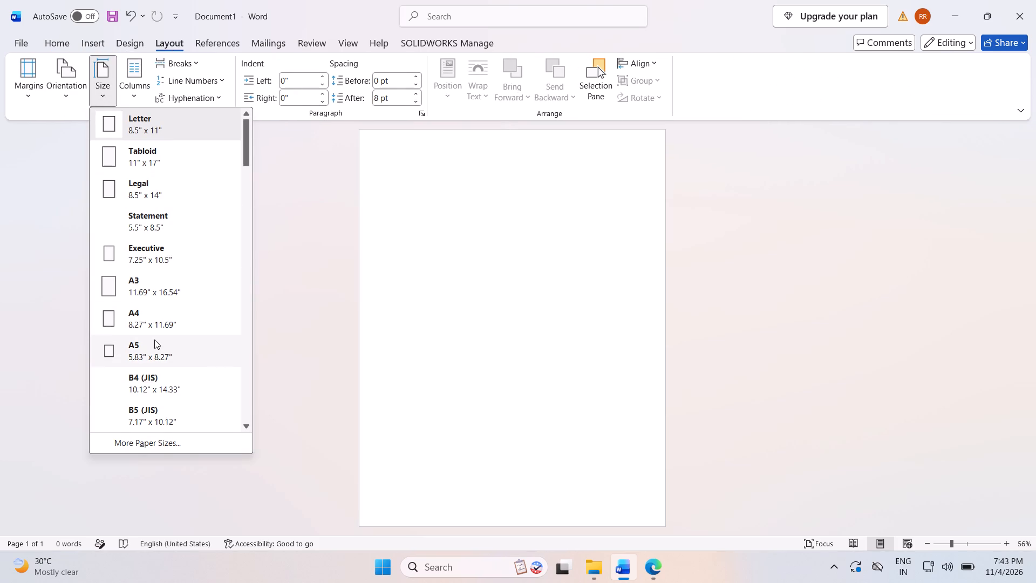
left_click(112, 318)
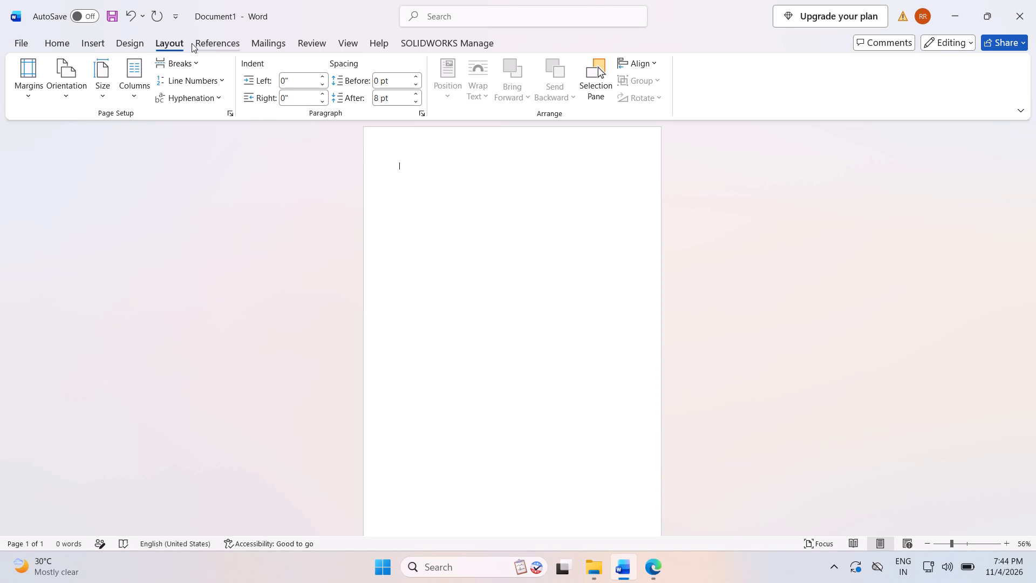
Apply the Normal margin preset, with 1" on all sides, to the document.
left_click(137, 42)
left_click(208, 48)
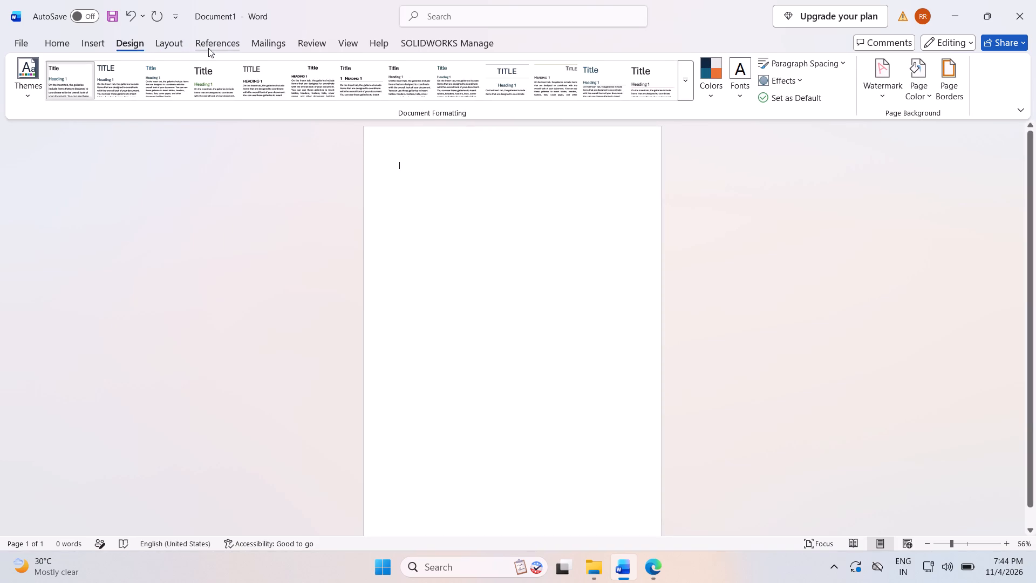
left_click(169, 37)
left_click(23, 79)
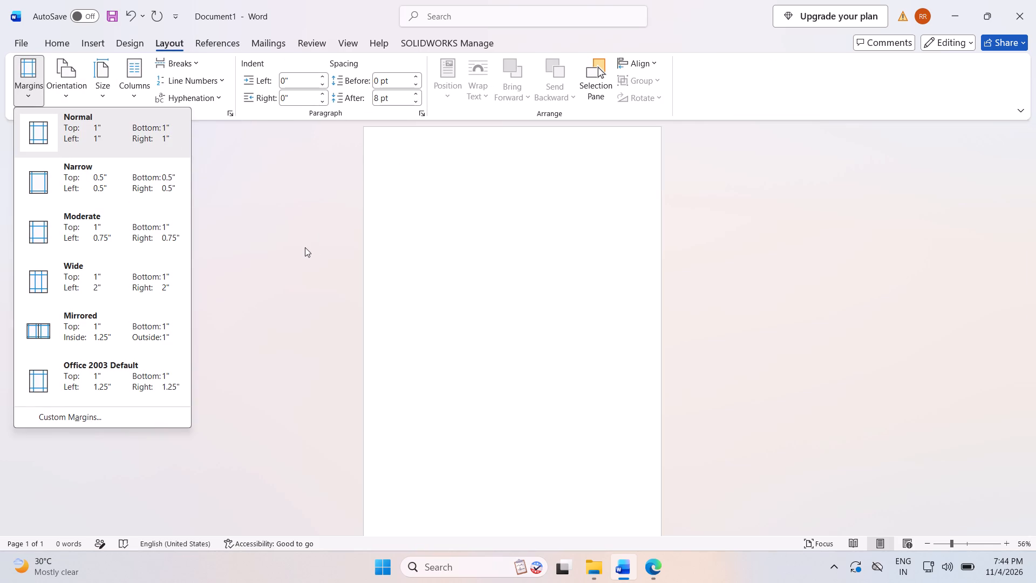
left_click(34, 138)
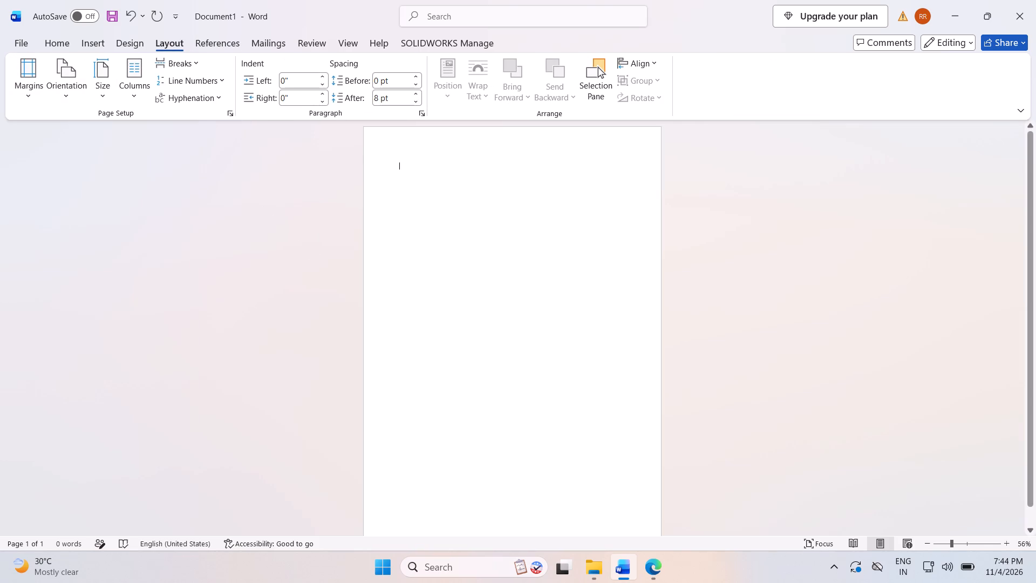
left_click(254, 183)
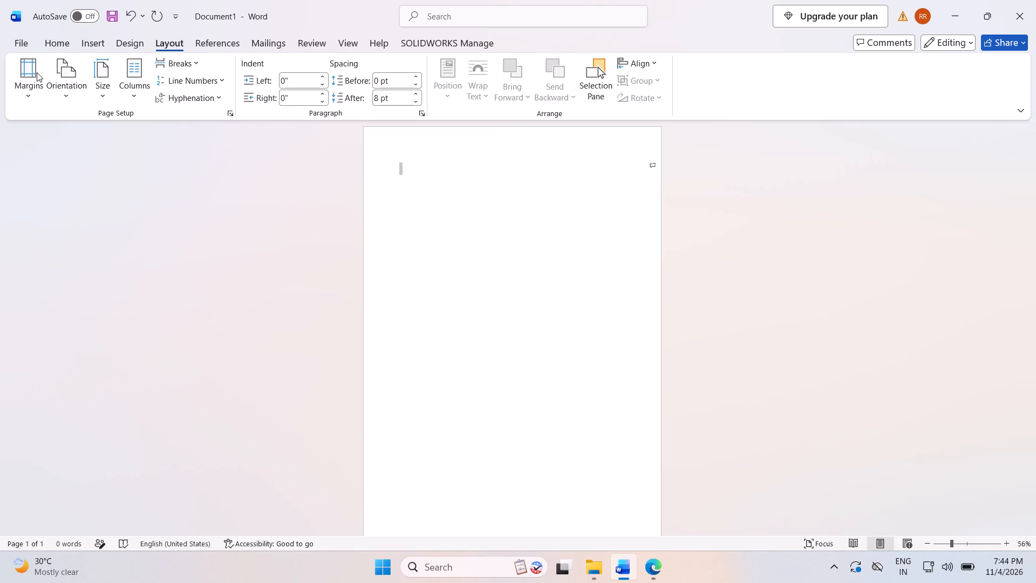
left_click(37, 72)
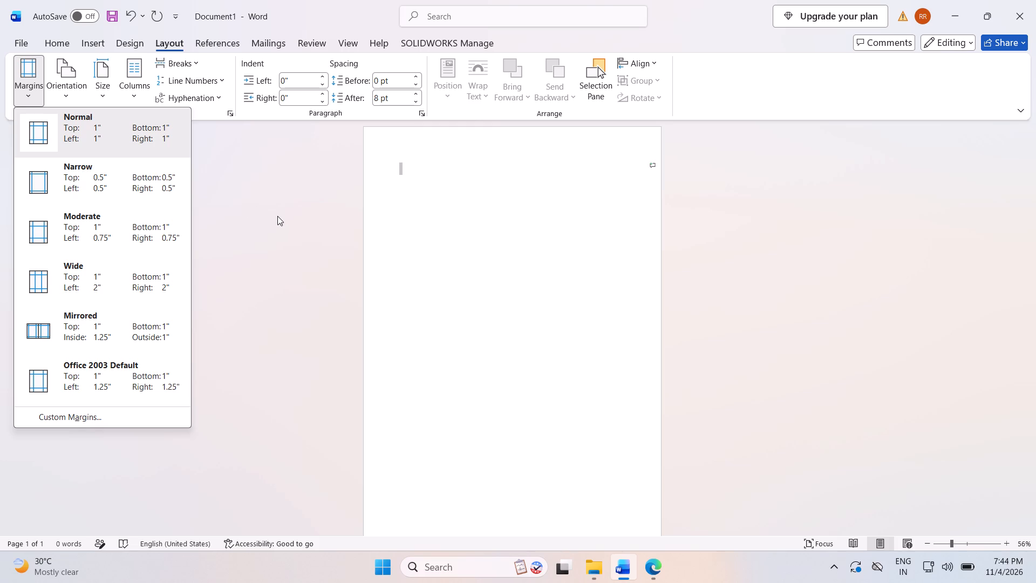
left_click(277, 216)
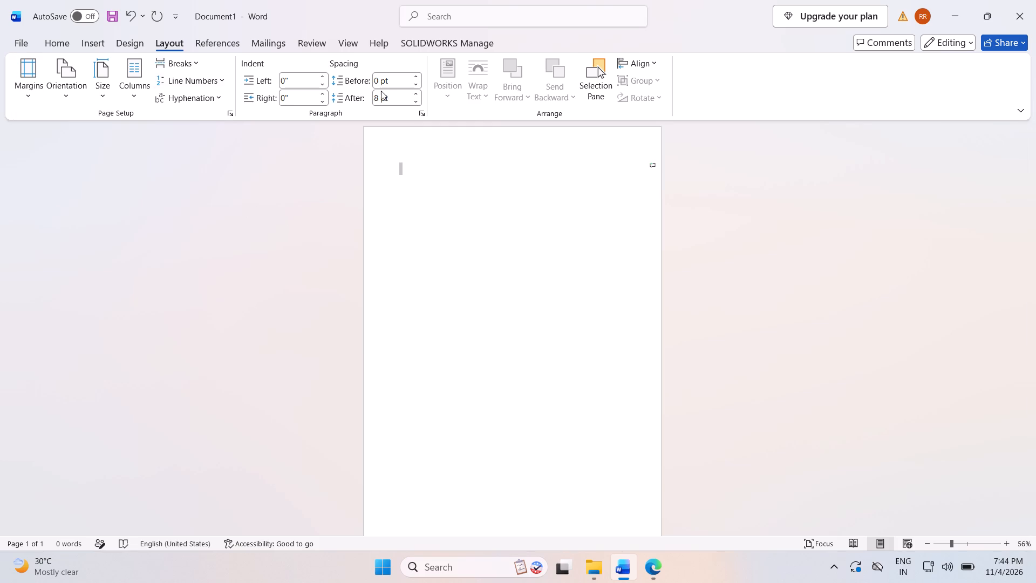
Insert a Simple Text Box near the top of the page and delete its placeholder text.
left_click(94, 44)
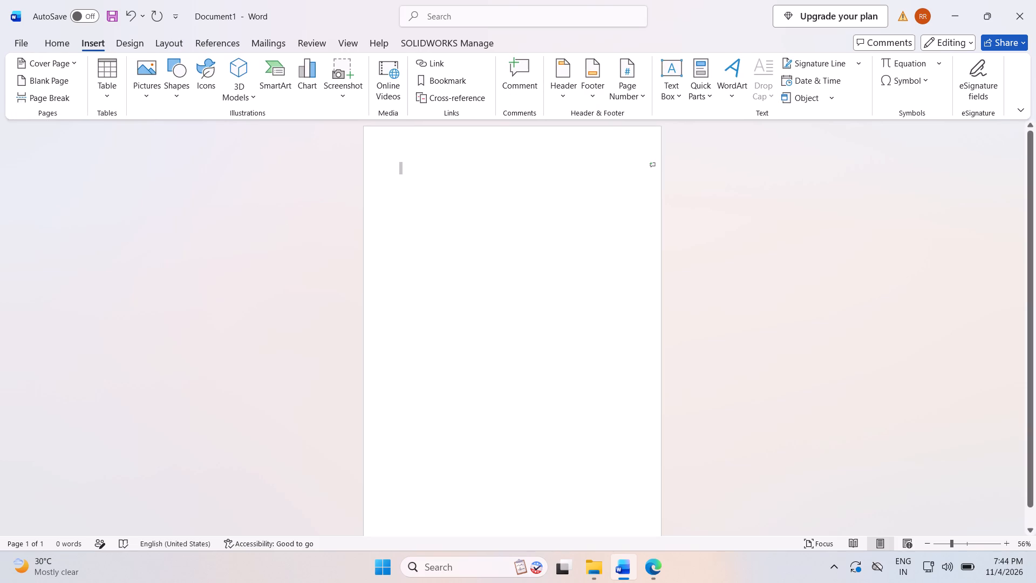
left_click(679, 80)
left_click_drag(713, 177, 696, 180)
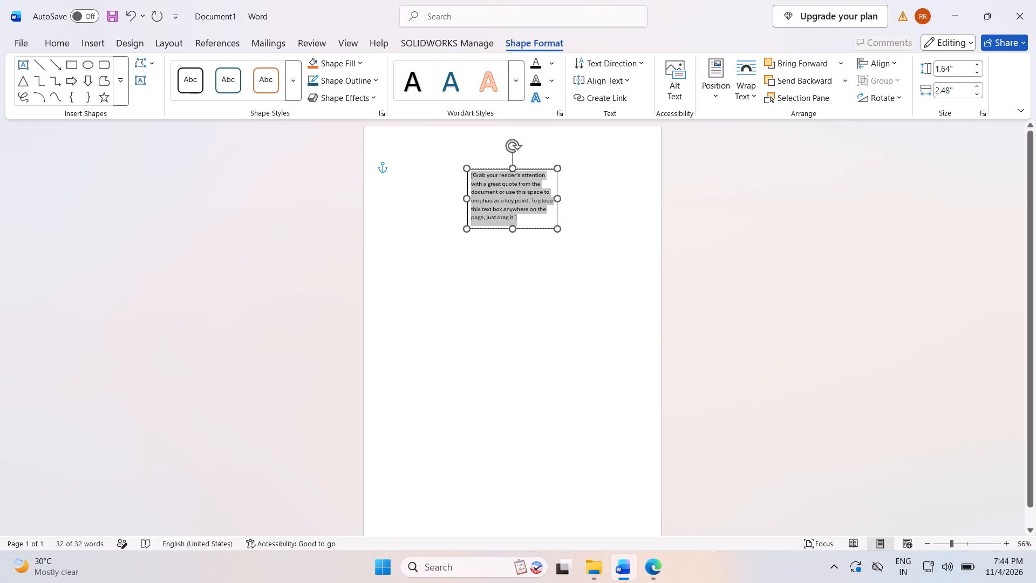
left_click(965, 543)
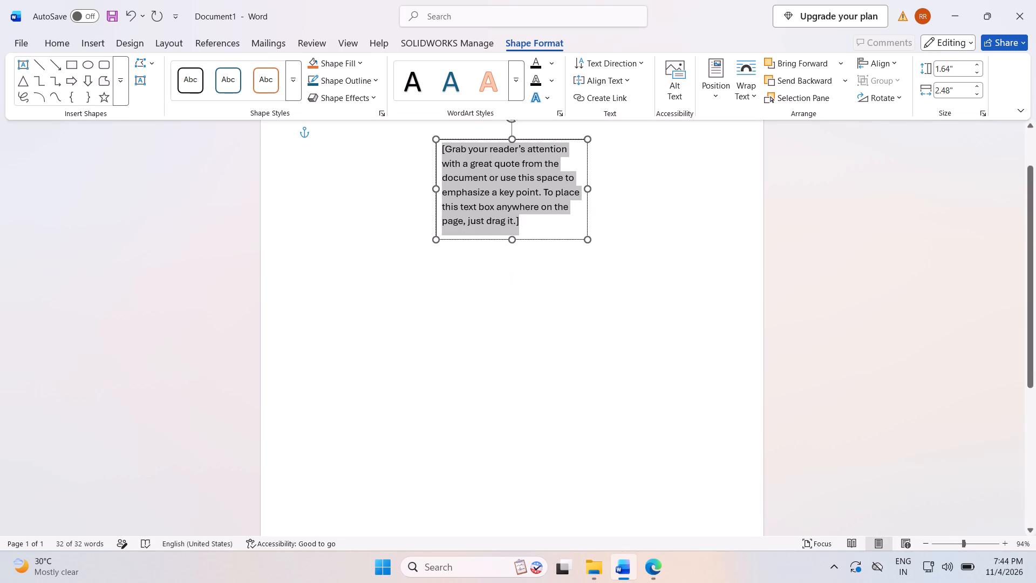
scroll(515, 365, "up", 5)
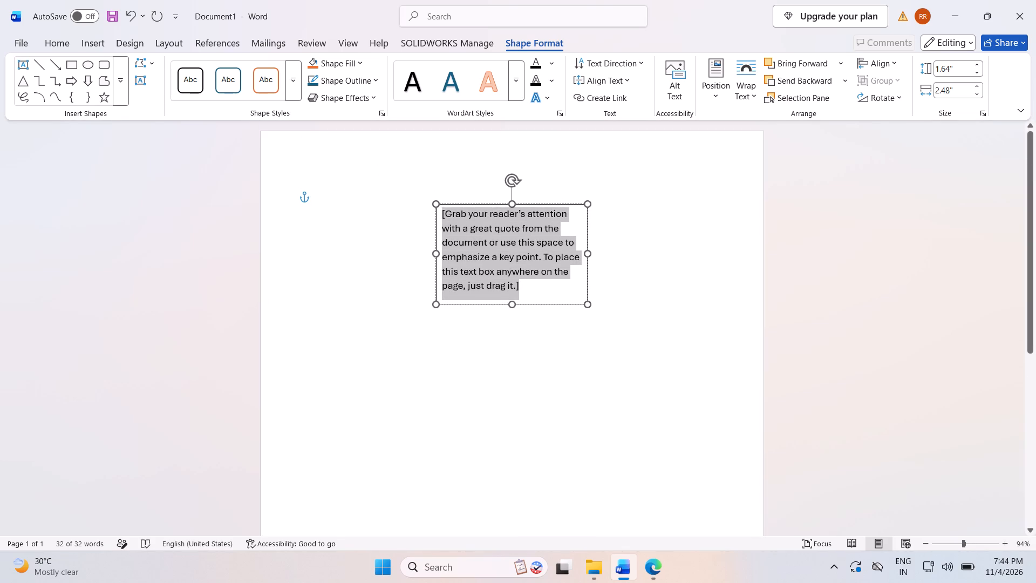
key("BackSpace")
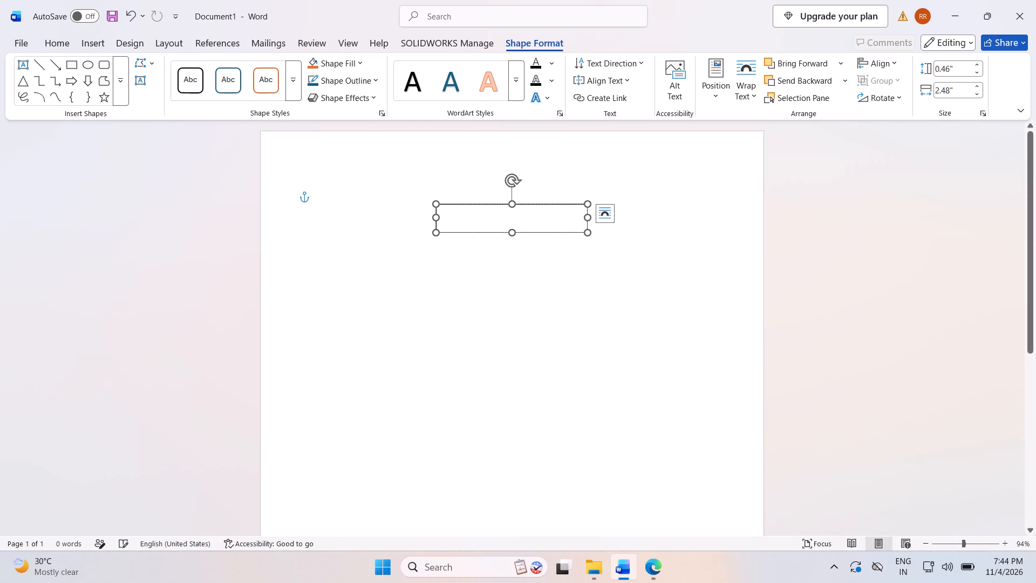
Enter "RTC-" in the empty text box as the start of the team code.
left_click(460, 216)
key("r")
type("TC")
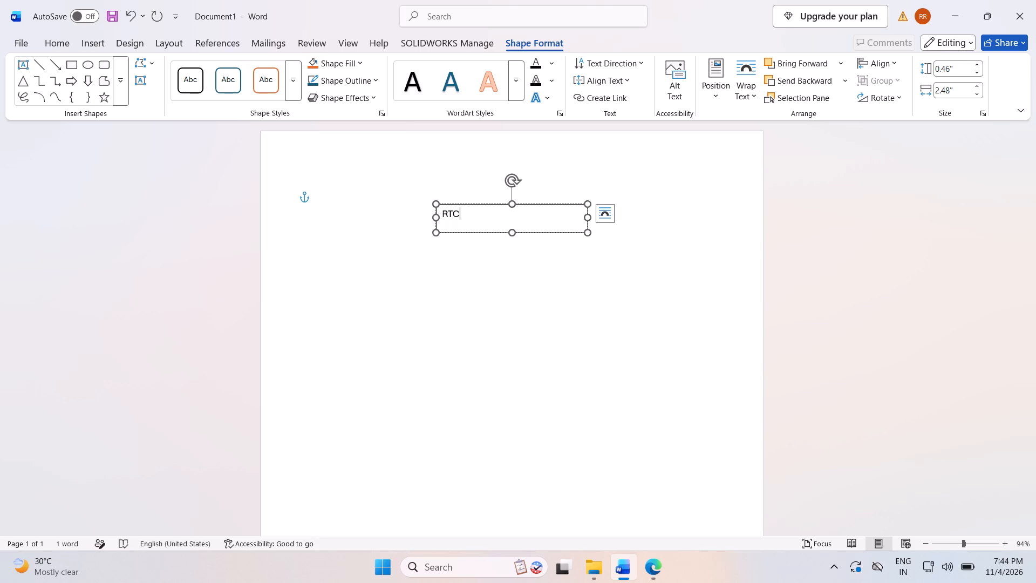
key("minus")
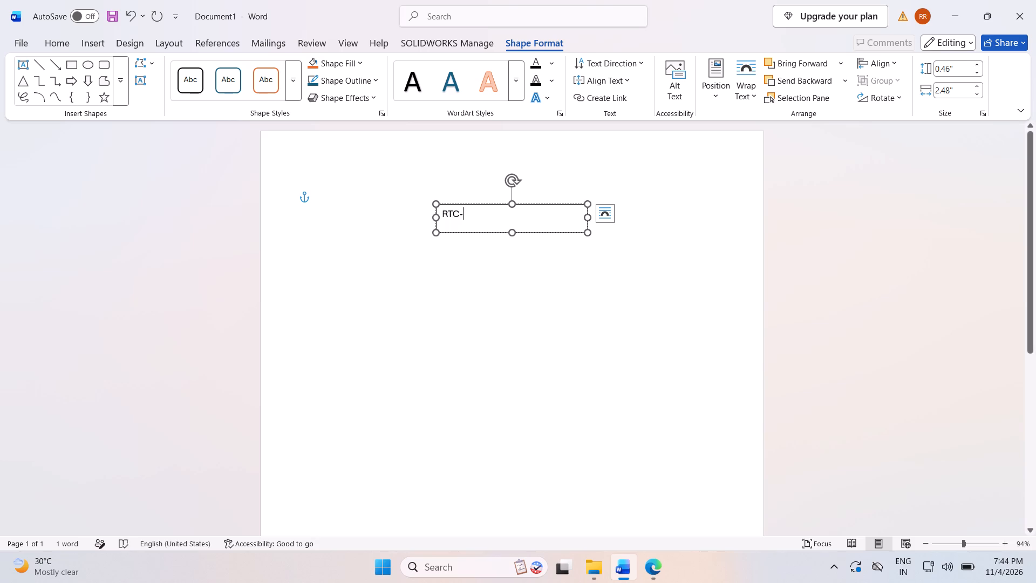
Format the text in the box as Times New Roman, size 12.
left_click_drag(466, 219, 428, 216)
left_click(501, 172)
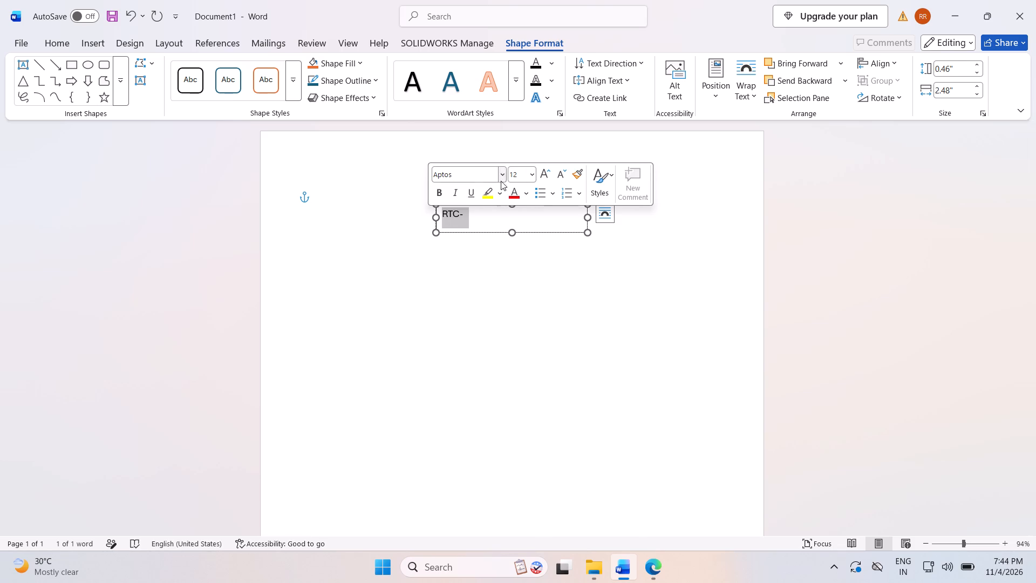
left_click(508, 270)
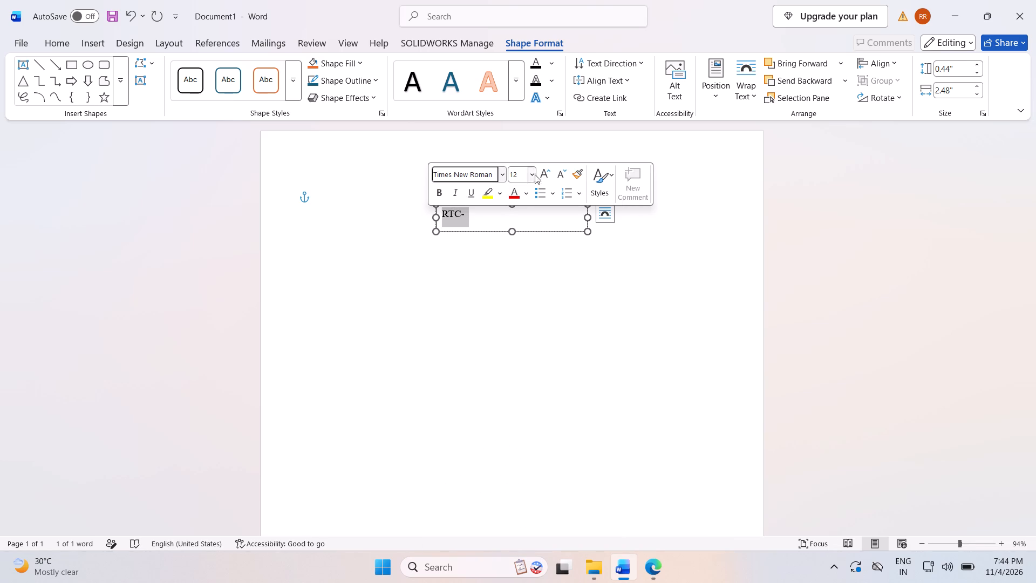
left_click(533, 171)
left_click(527, 254)
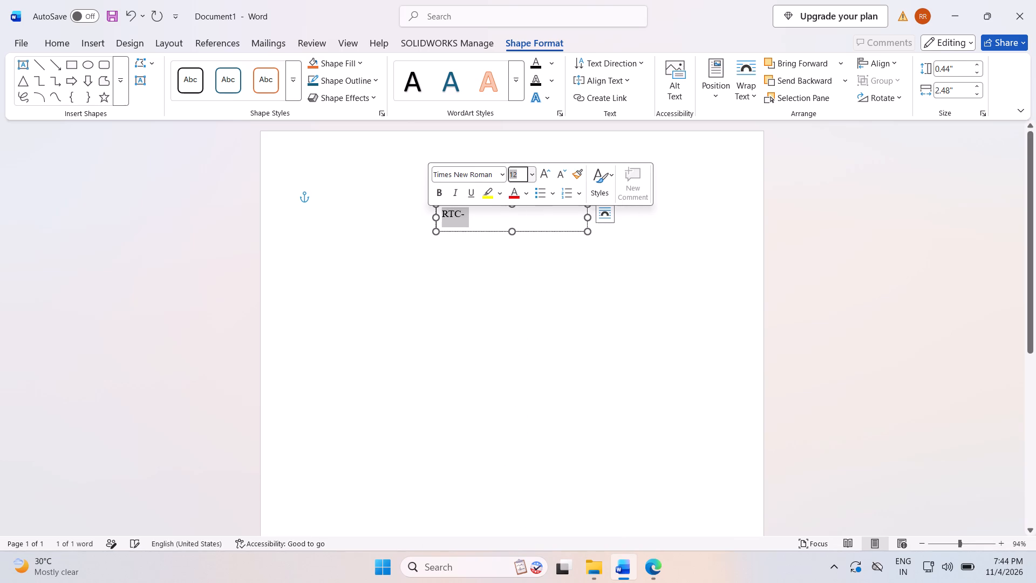
Complete the team code in the text box by adding the number and another hyphen, so it reads "R-TC- 79".
left_click(390, 241)
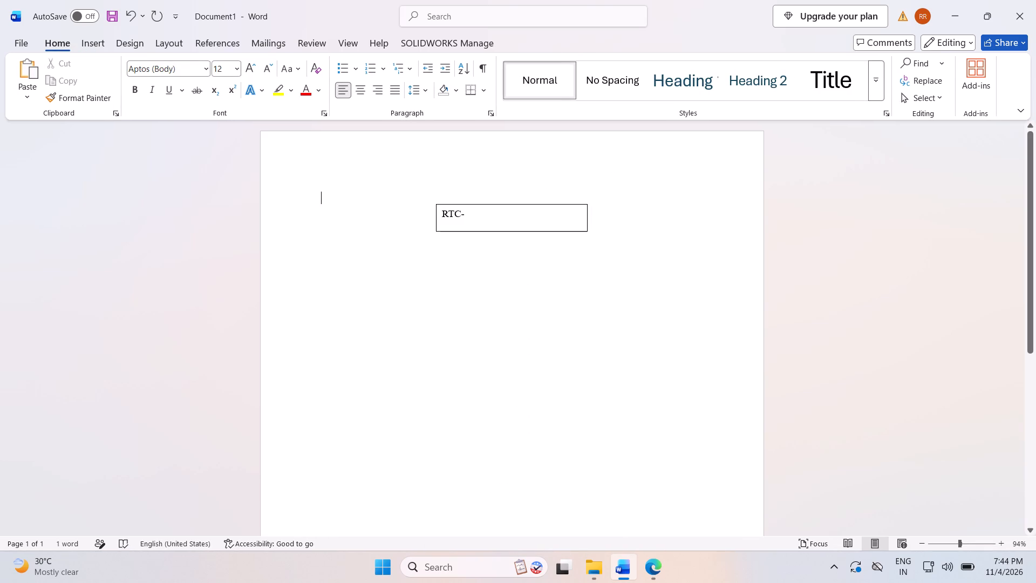
left_click(481, 222)
key("space")
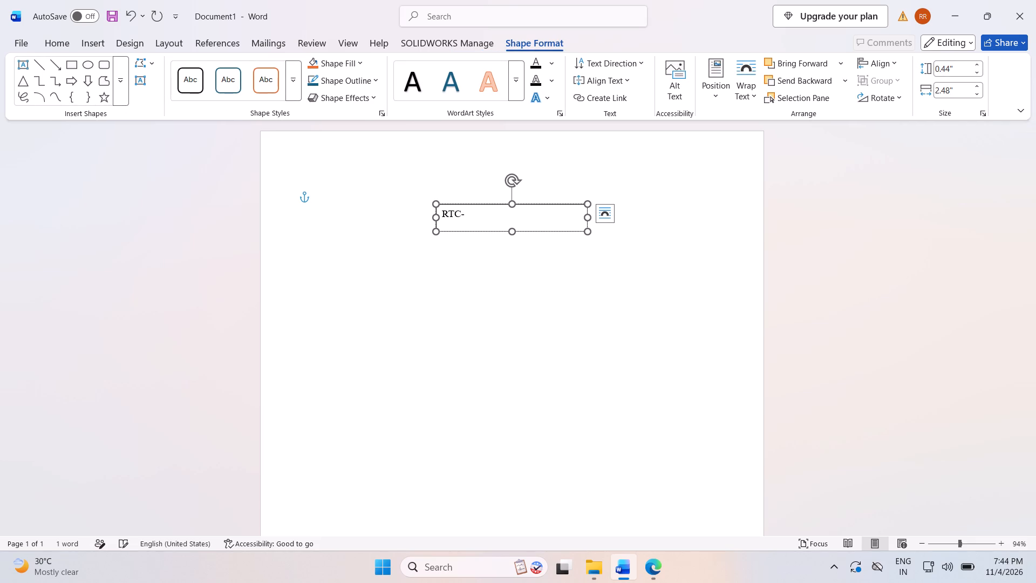
key("7")
key("9")
left_click_drag(447, 213, 448, 219)
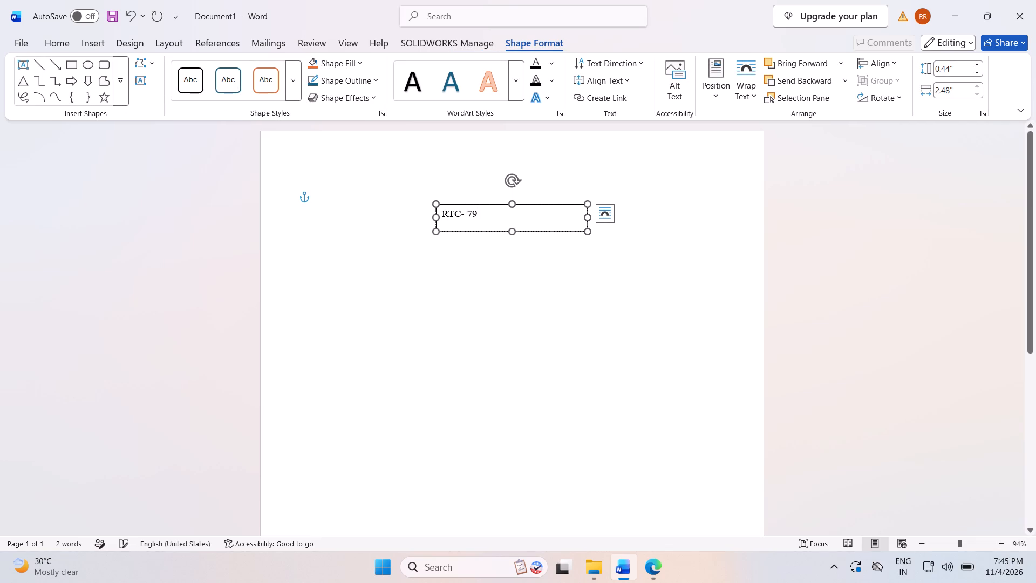
key("minus")
Shrink the team code text box to fit its single line, about 0.89" wide and 0.33" high.
left_click_drag(586, 217, 517, 224)
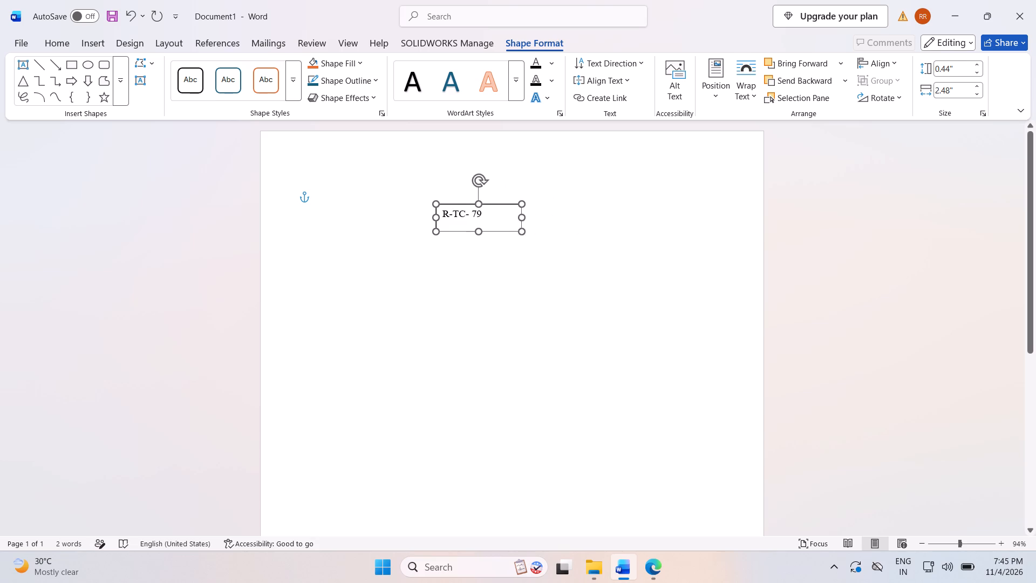
left_click_drag(517, 224, 487, 212)
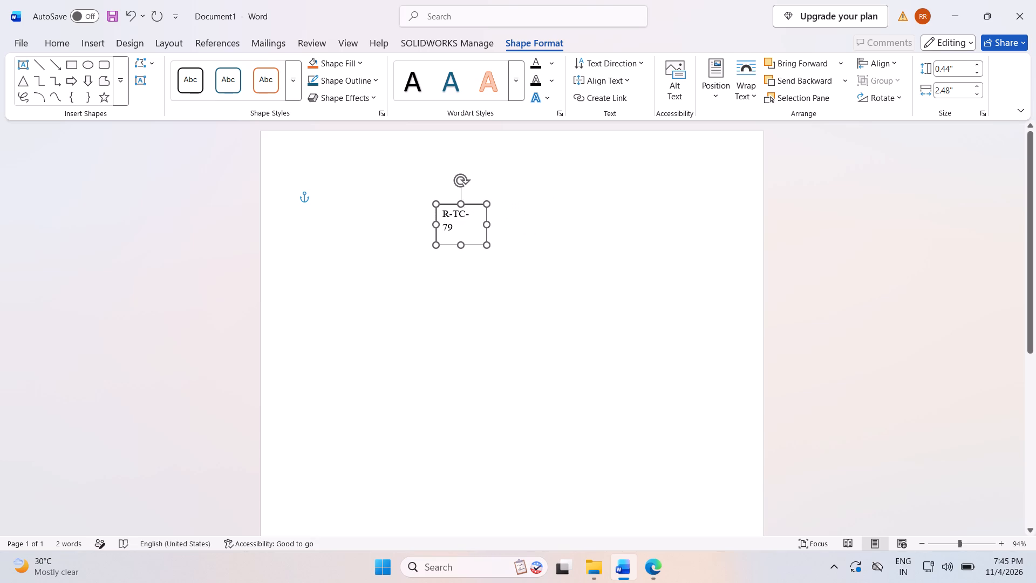
left_click_drag(487, 212, 490, 211)
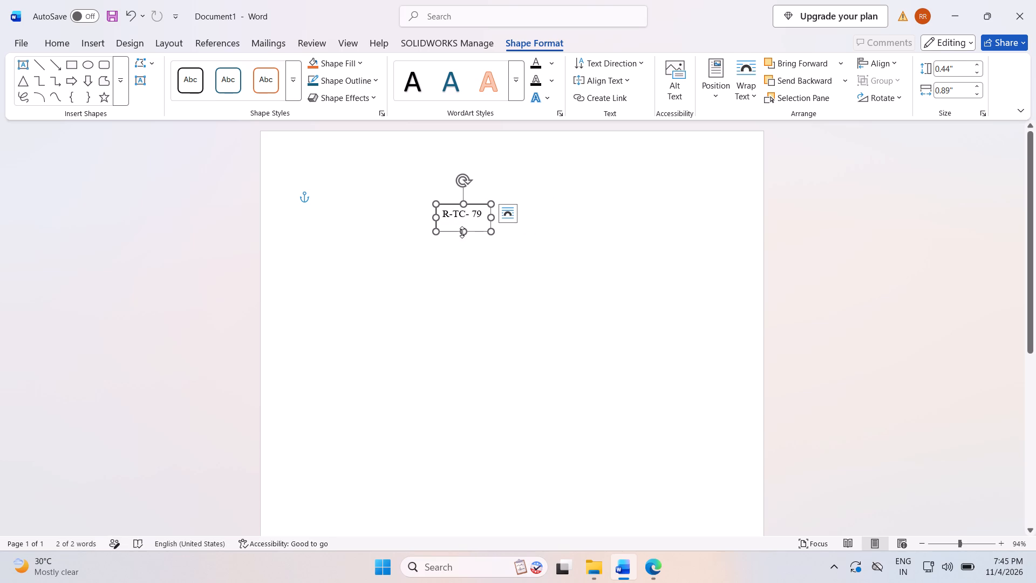
left_click_drag(462, 232, 462, 223)
Move the team code text box to the page's top-right corner, inside the top and right margins.
left_click_drag(472, 205, 716, 138)
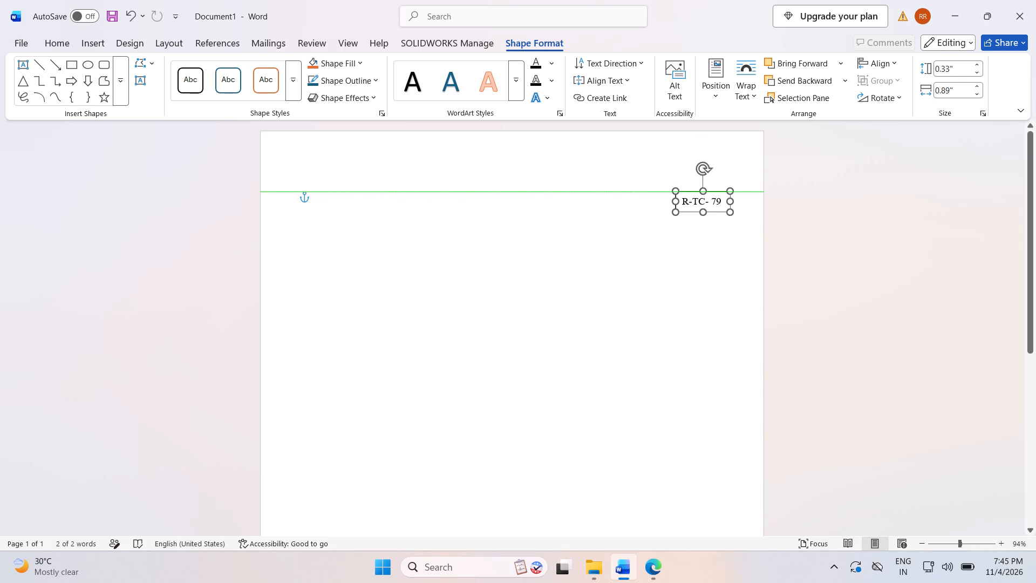
left_click_drag(716, 138, 680, 139)
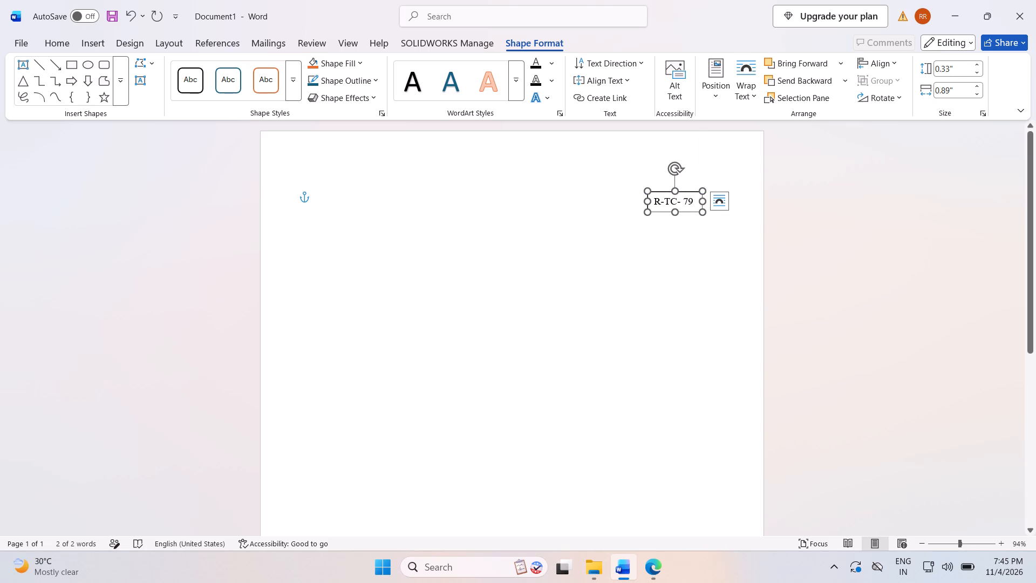
left_click(401, 275)
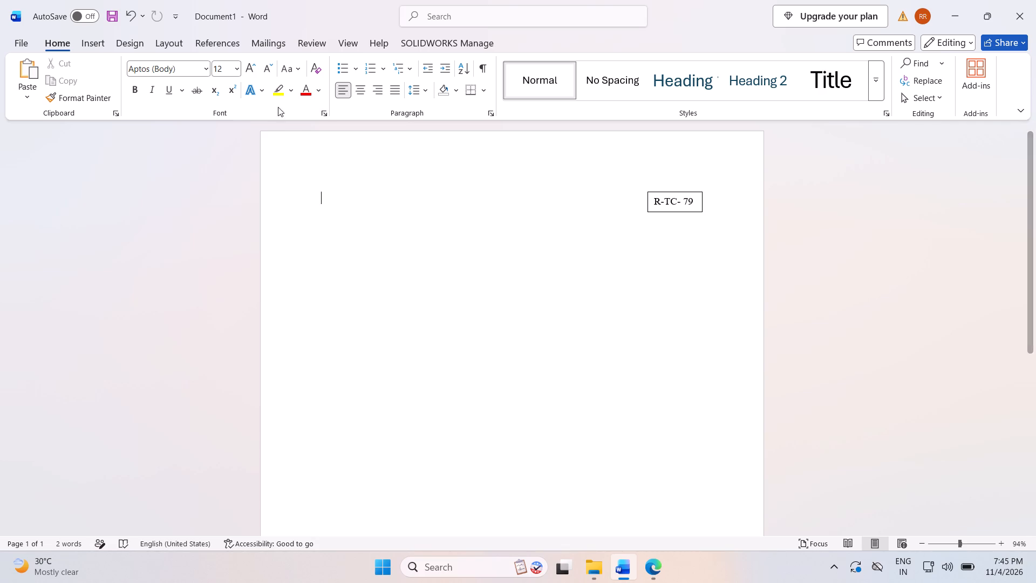
Insert a simple text box and replace its placeholder with "12 INTRA MOOT COURT" followed by a space.
left_click(86, 42)
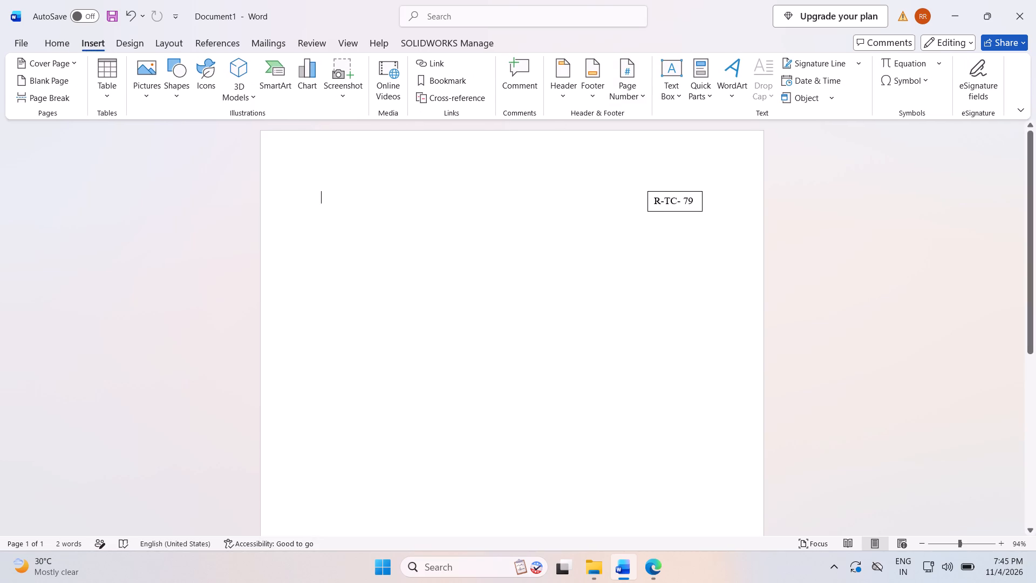
left_click(665, 73)
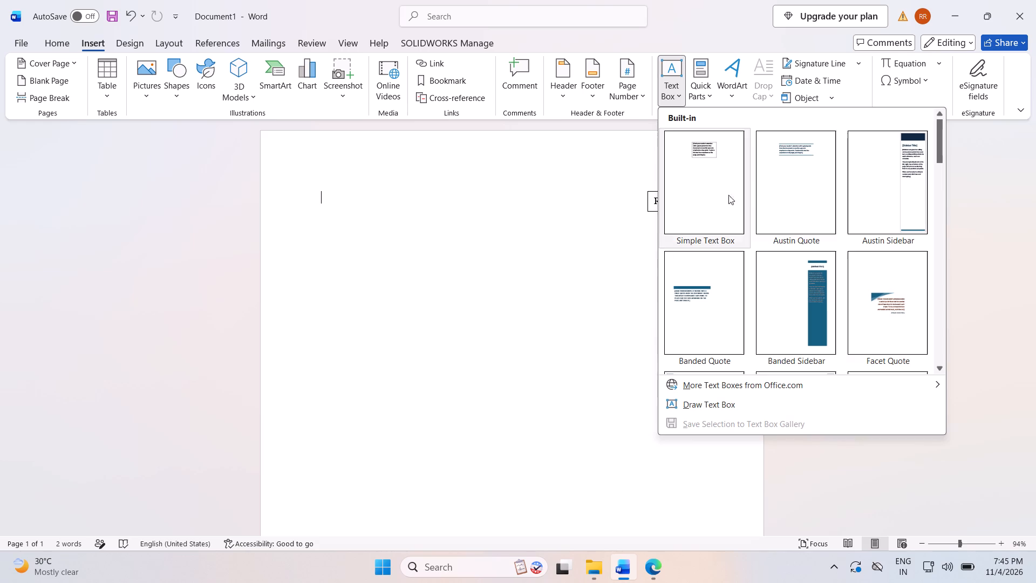
left_click(726, 178)
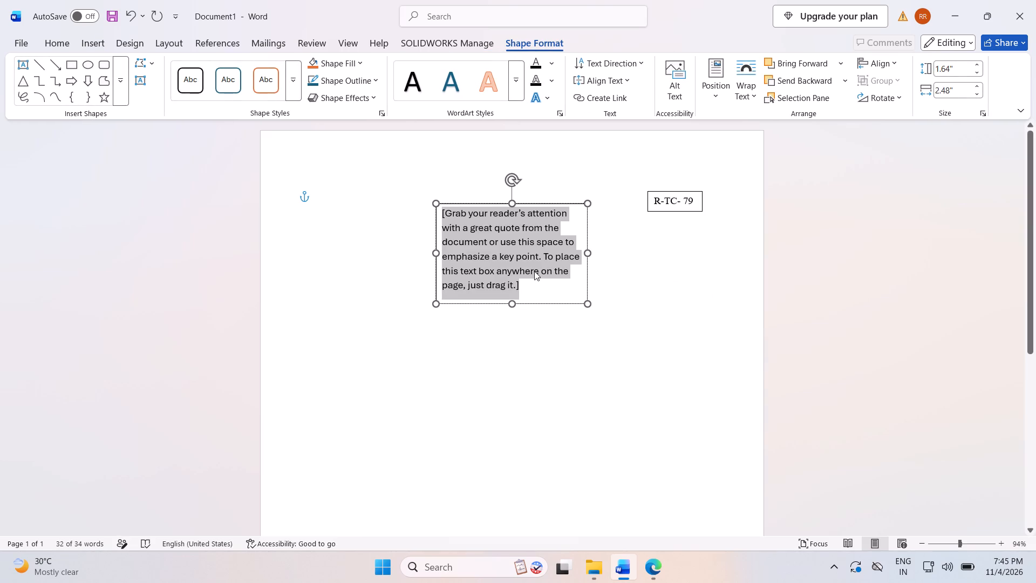
key("BackSpace")
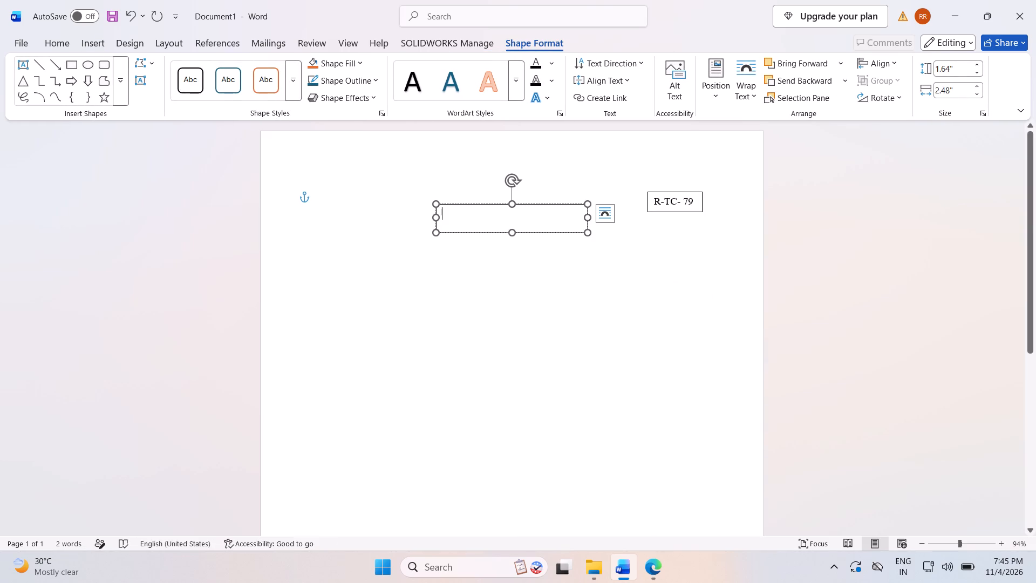
left_click(449, 216)
type("12 INTRA MOOT")
key("space")
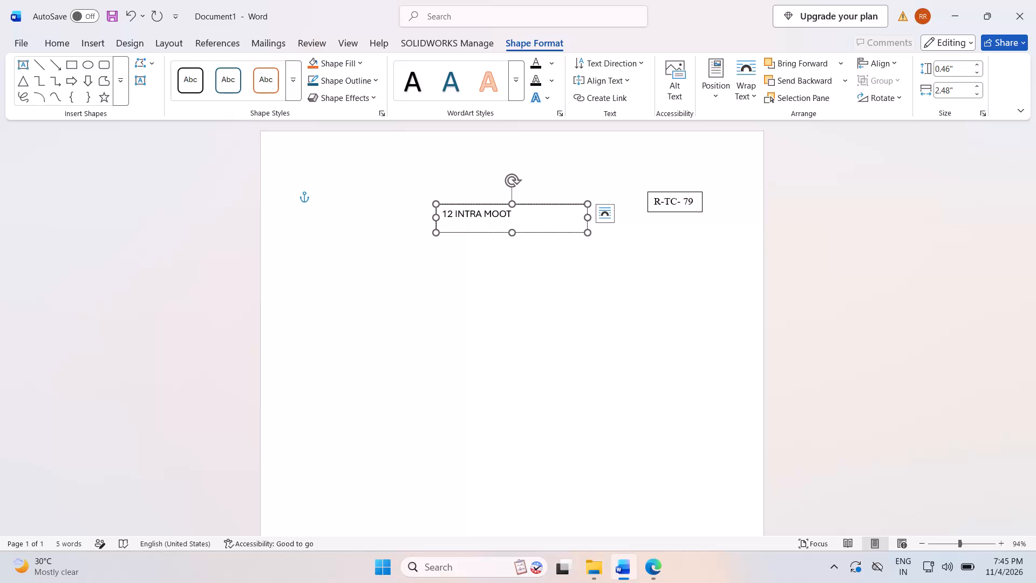
type("COURT")
key("space")
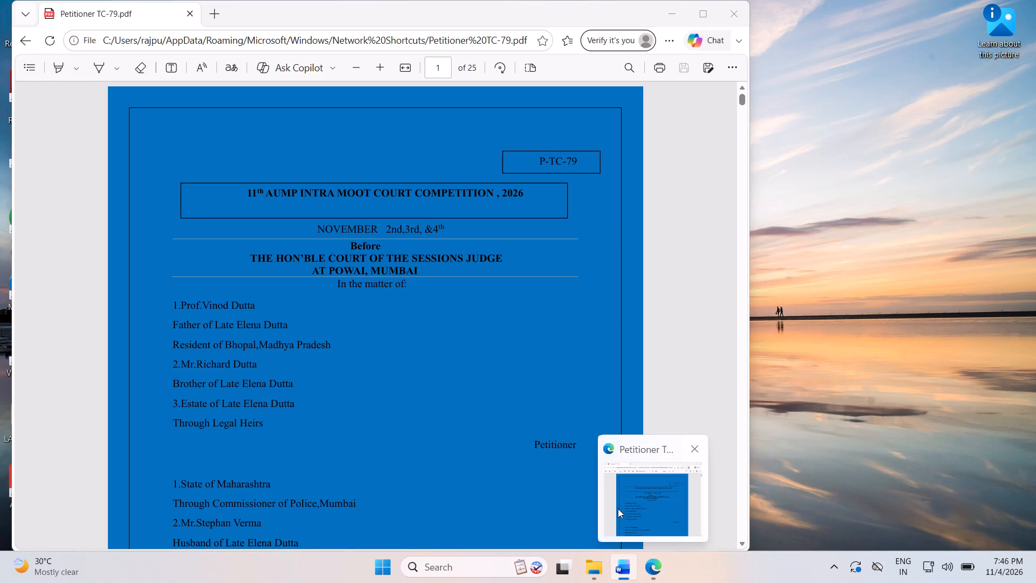
Check the heading in the Petitioner TC-79 PDF and insert "AUMP" after "12" in the new text box.
left_click(619, 563)
left_click(624, 568)
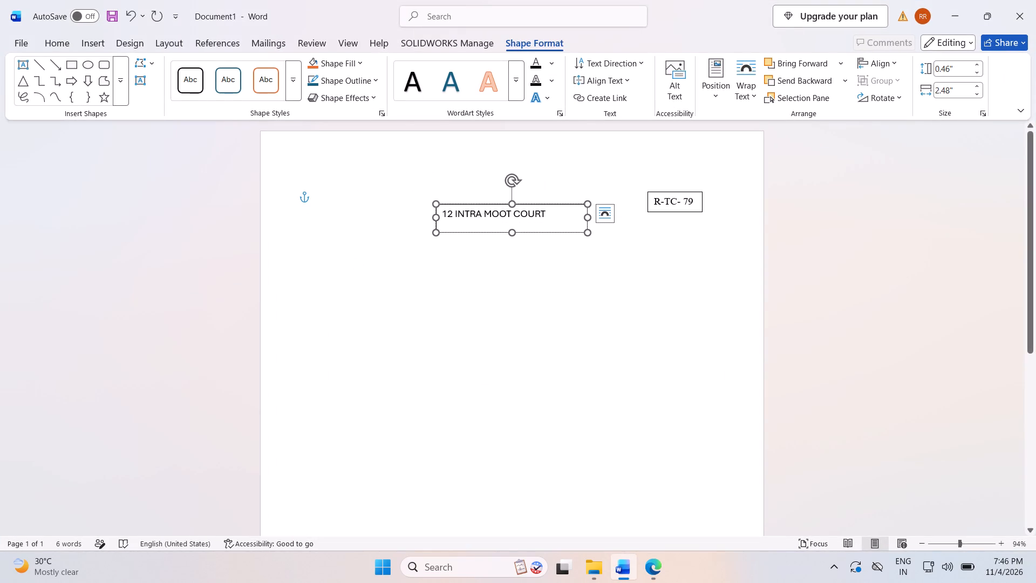
left_click(452, 215)
key("space")
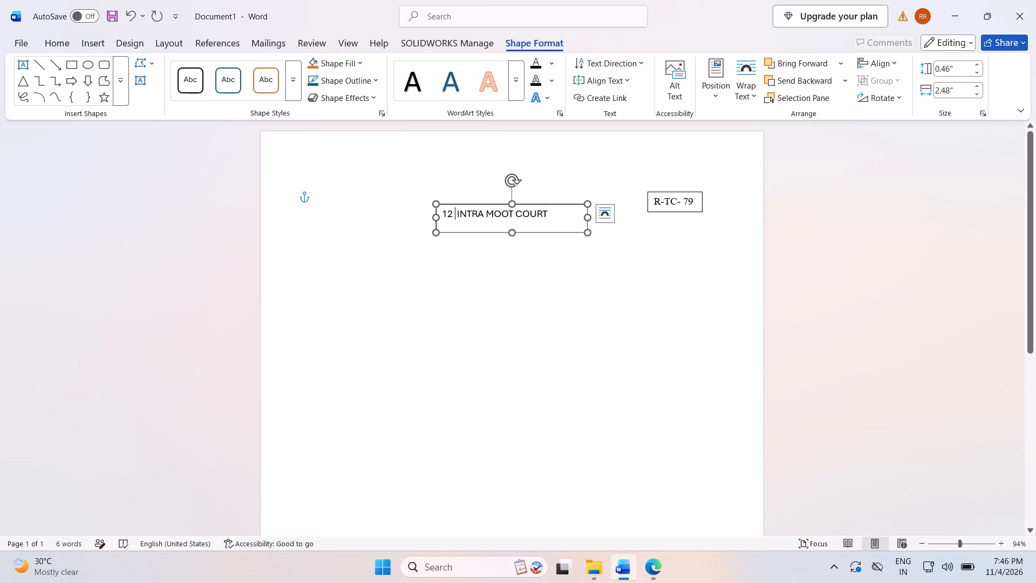
type("AUMO")
key("BackSpace")
key("p")
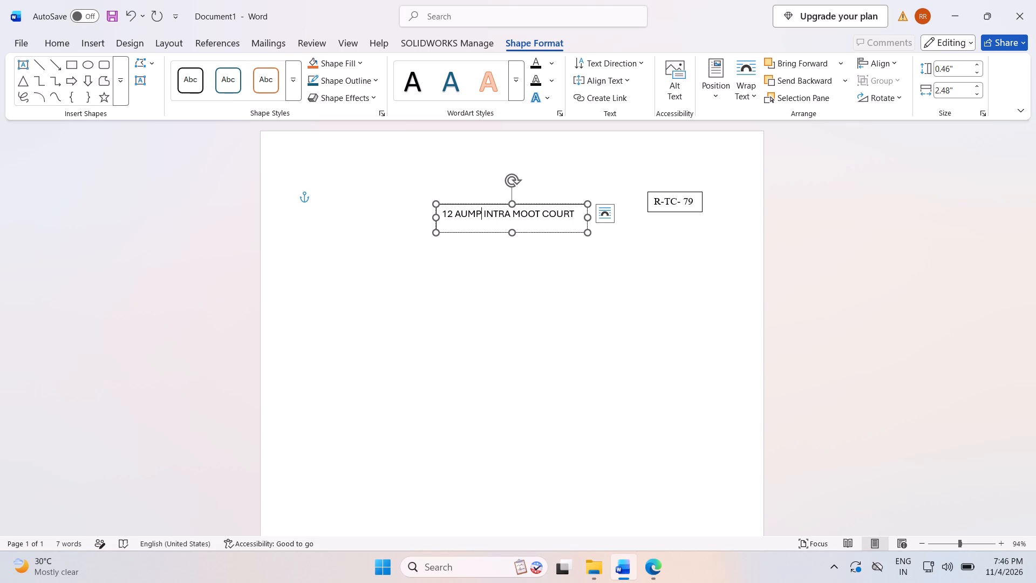
Add "COMPETION" at the end of the title in the text box.
left_click(581, 215)
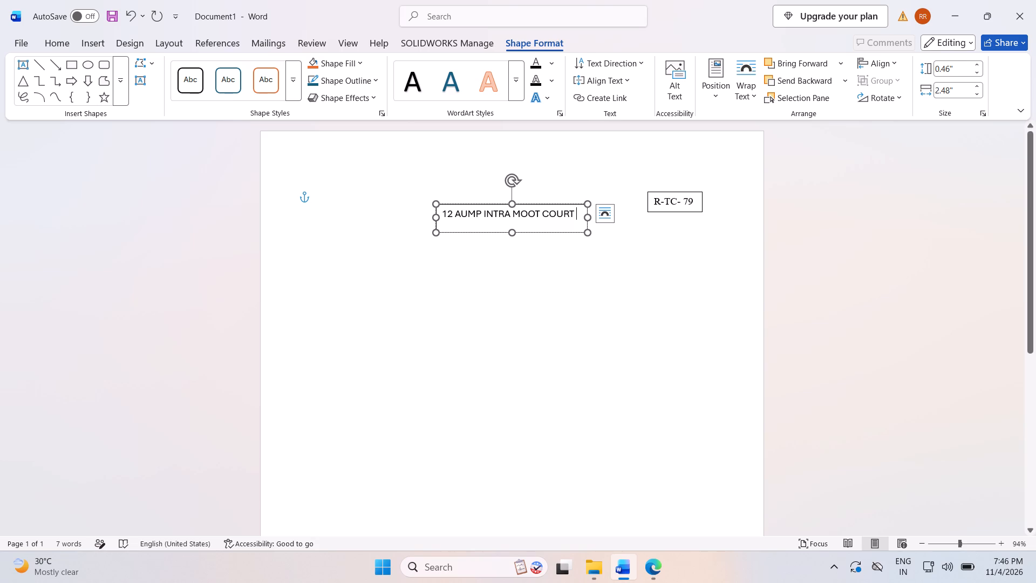
type("COMP")
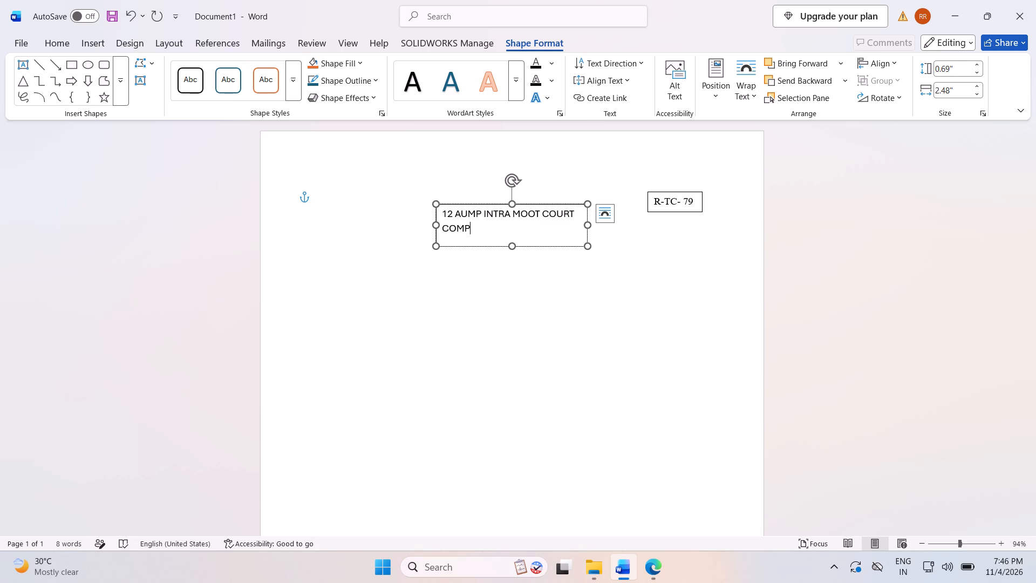
type("ETION")
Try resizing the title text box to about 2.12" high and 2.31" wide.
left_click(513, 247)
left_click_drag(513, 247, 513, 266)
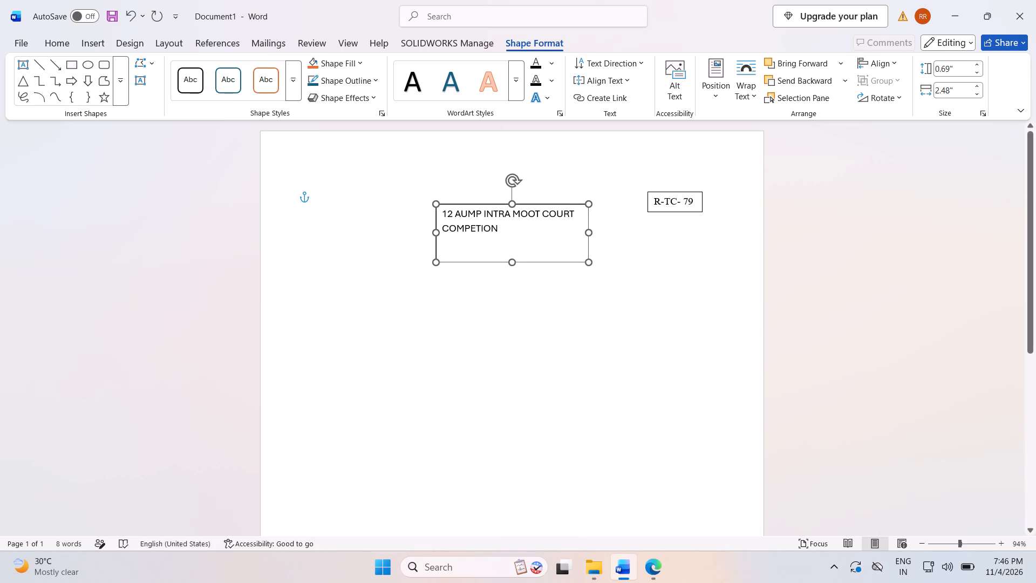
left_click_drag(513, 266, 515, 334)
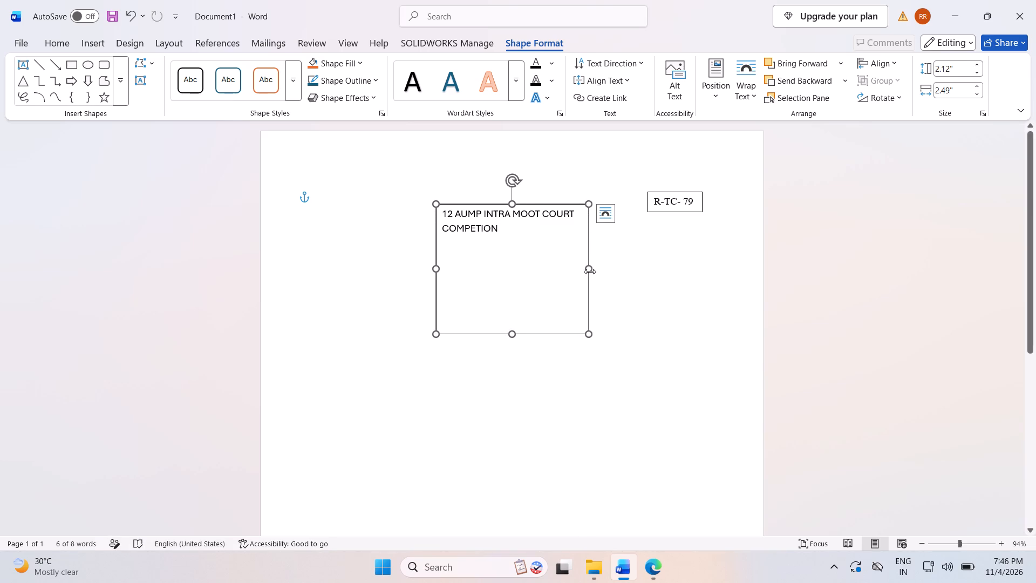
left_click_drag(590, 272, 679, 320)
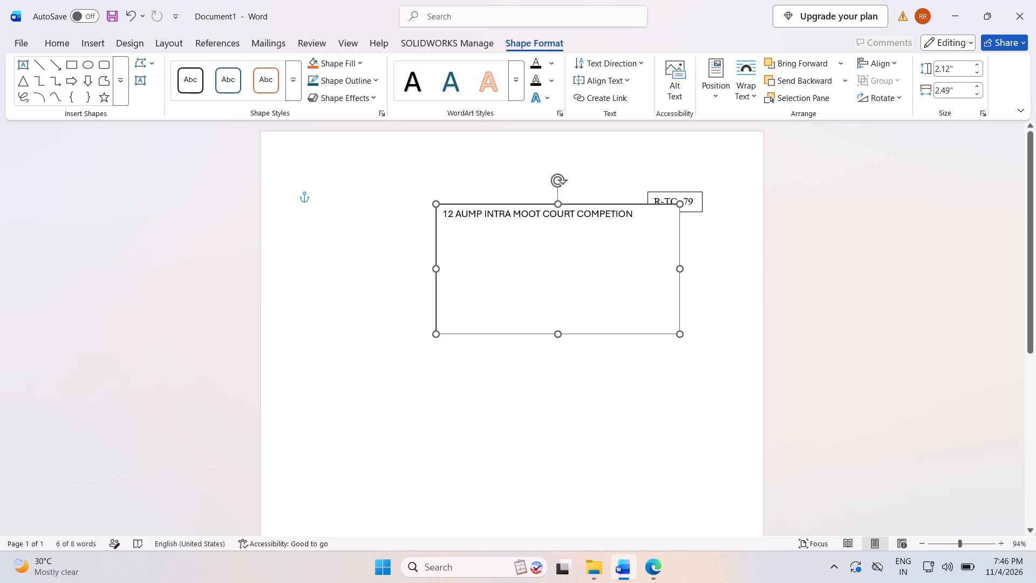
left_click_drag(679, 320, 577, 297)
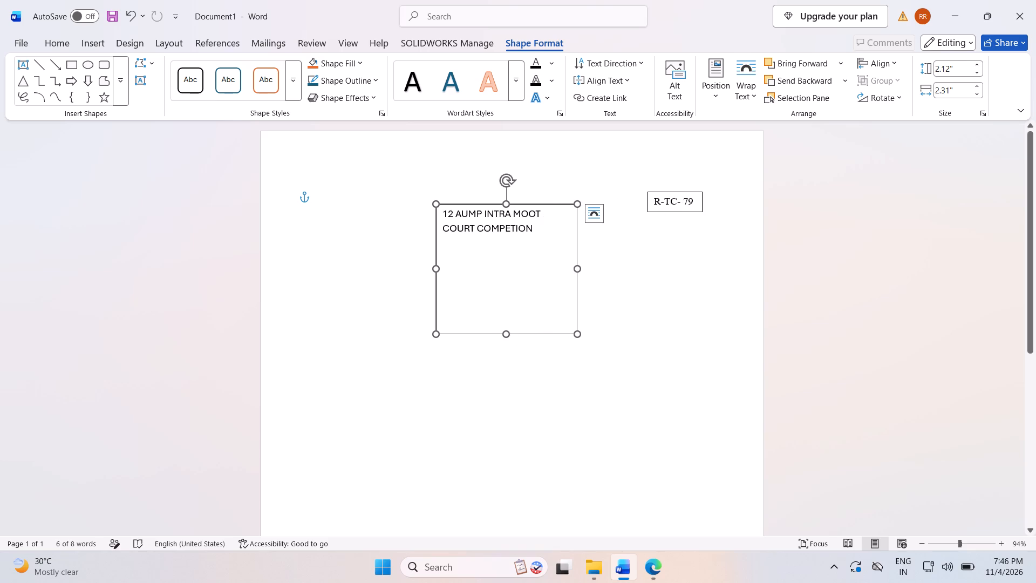
Place the title text box below the team code box and widen it to span both page margins, about 6.25" wide.
left_click_drag(522, 201, 539, 246)
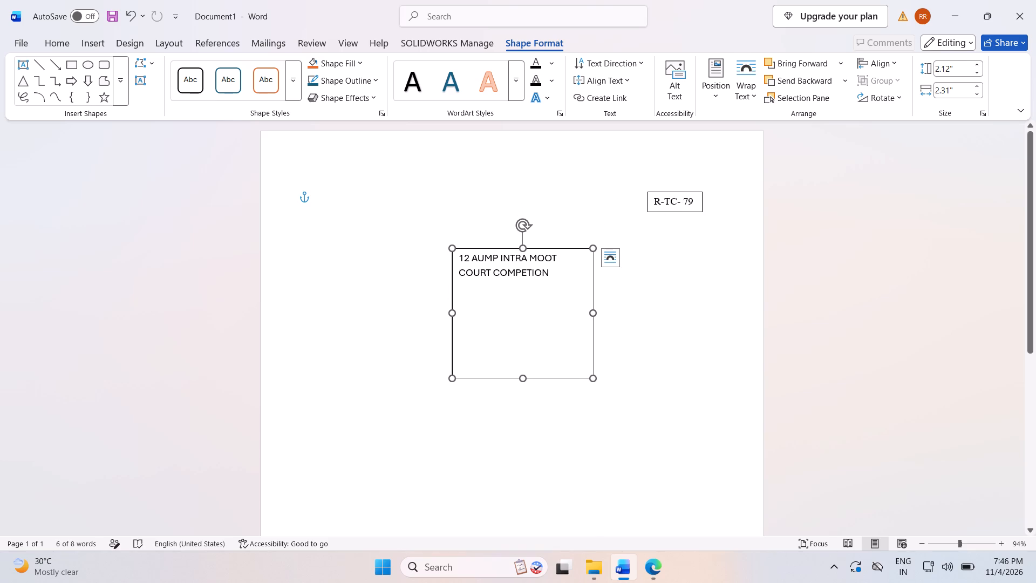
left_click_drag(591, 313, 694, 302)
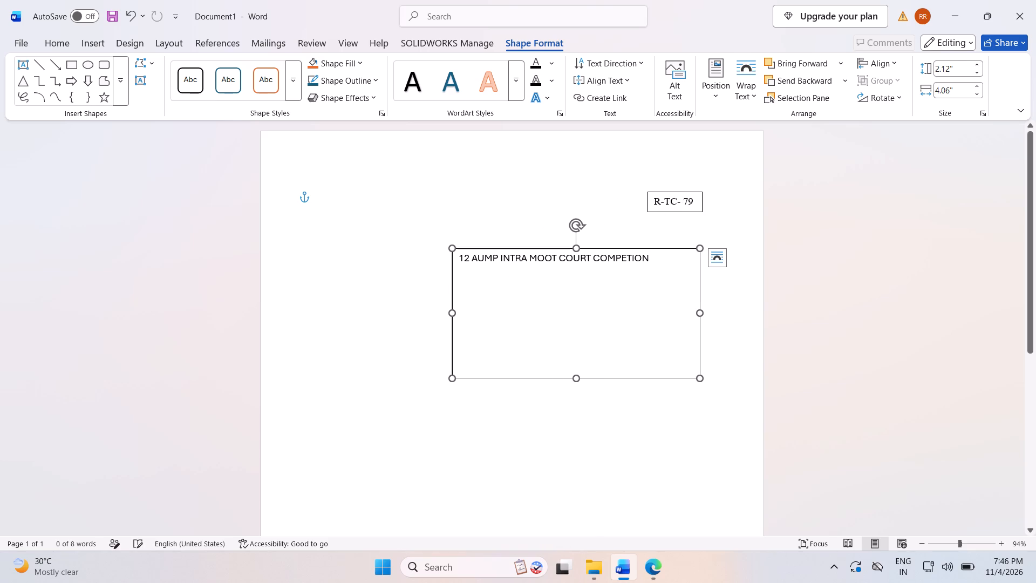
left_click_drag(454, 314, 407, 311)
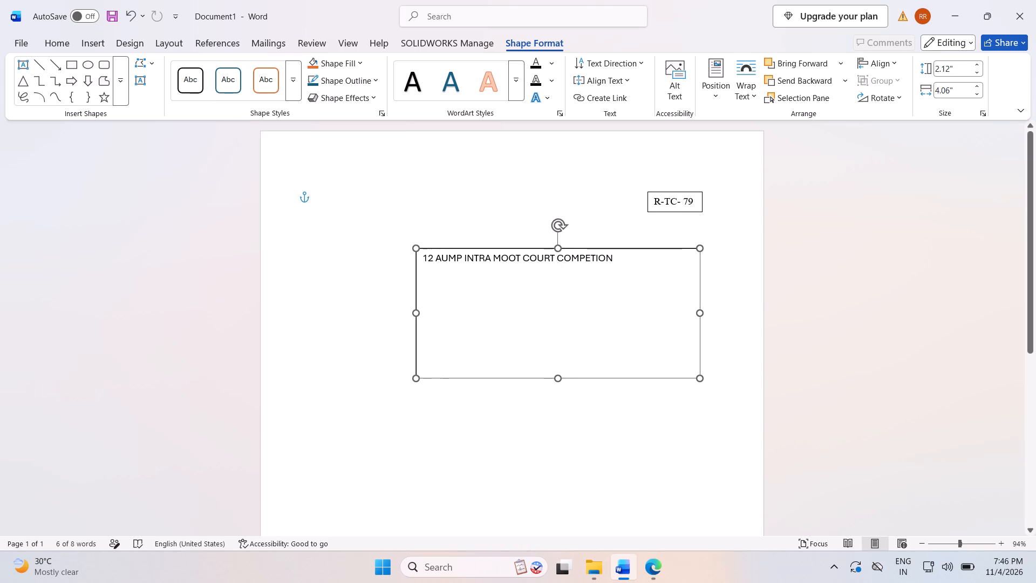
left_click_drag(407, 311, 312, 306)
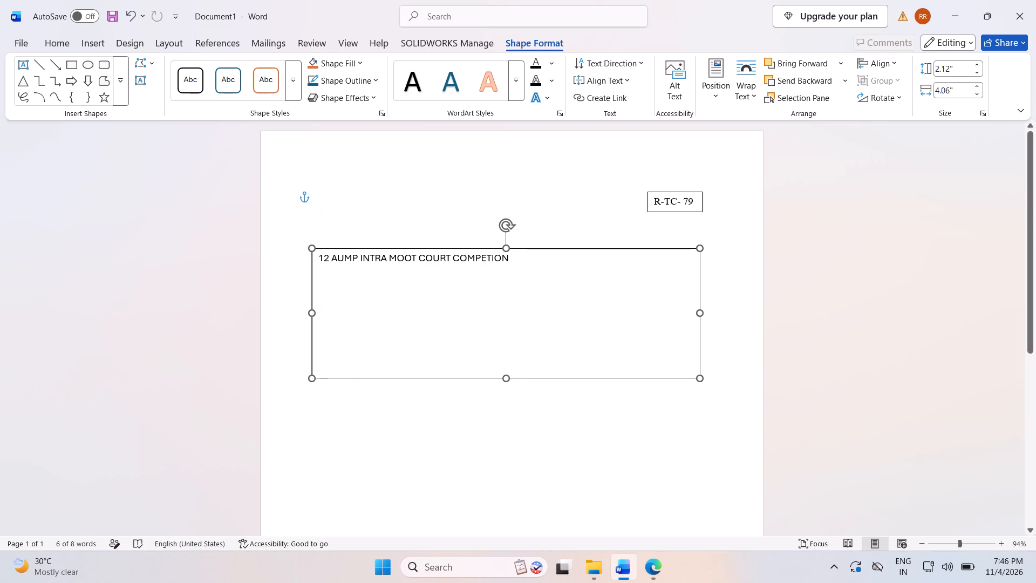
left_click_drag(312, 306, 322, 304)
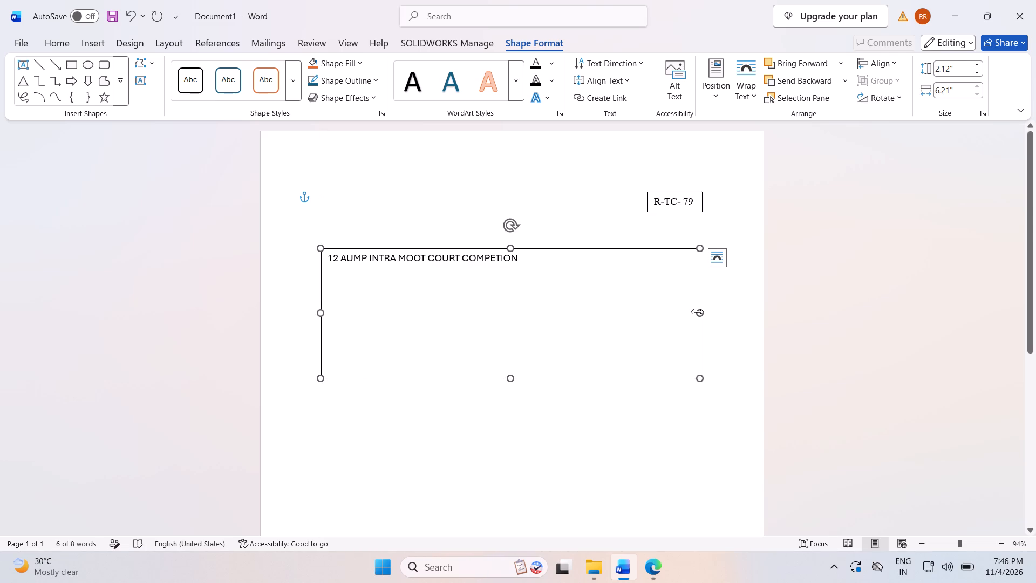
left_click_drag(697, 311, 702, 312)
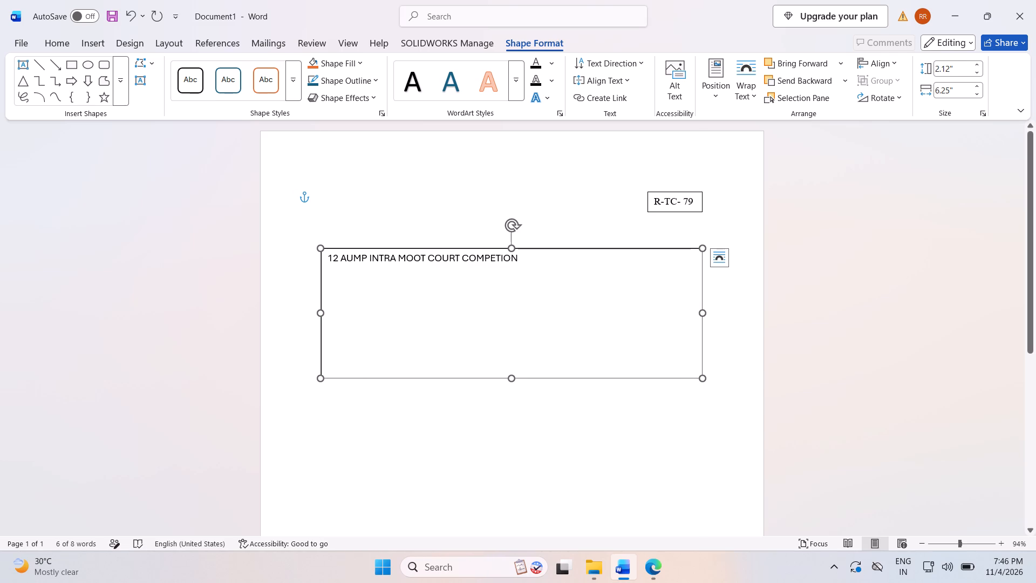
Reduce the title text box's height to fit its single line, about 0.42" high.
left_click_drag(526, 382, 508, 338)
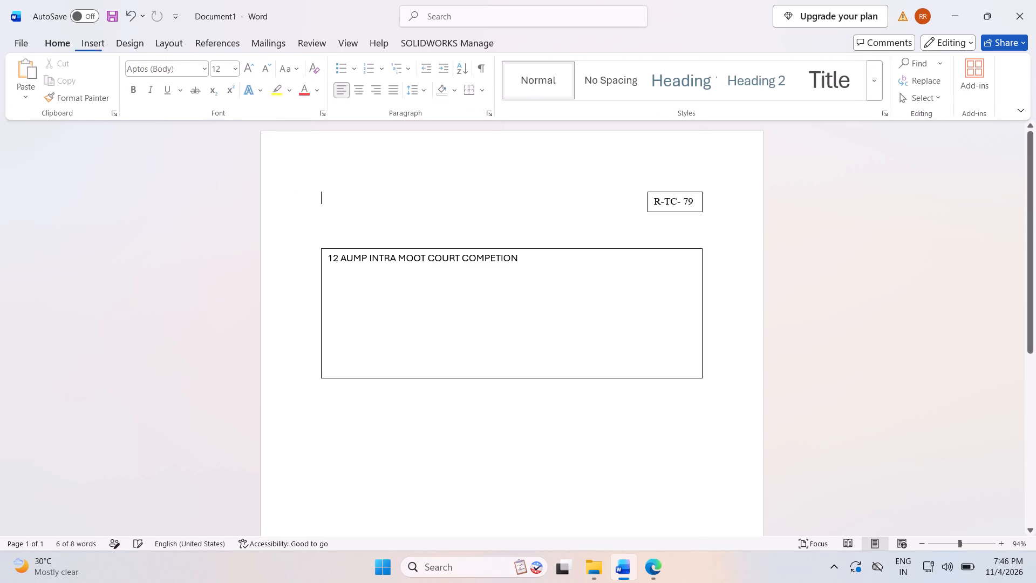
left_click(502, 336)
left_click_drag(512, 378, 497, 296)
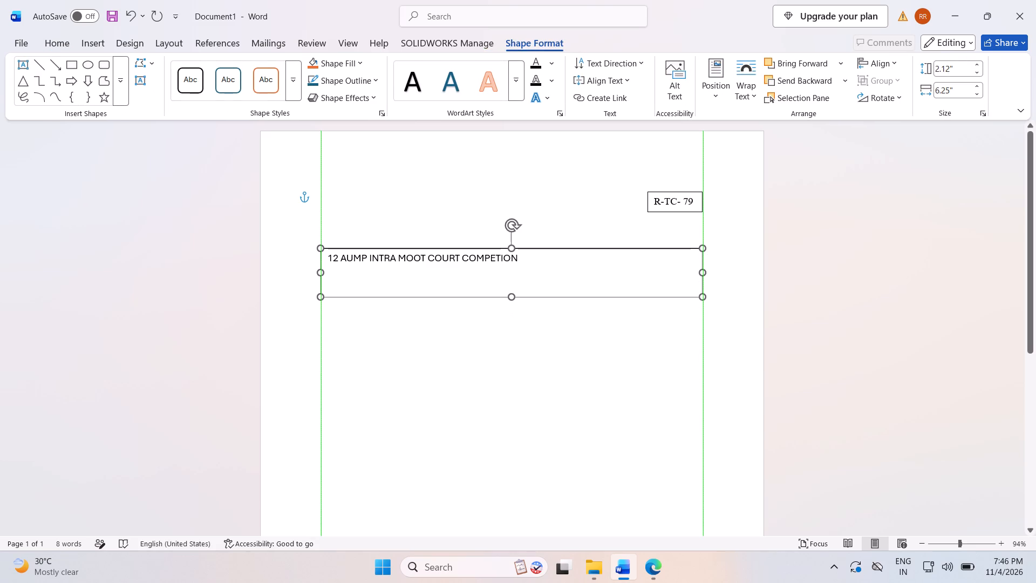
left_click_drag(497, 296, 490, 272)
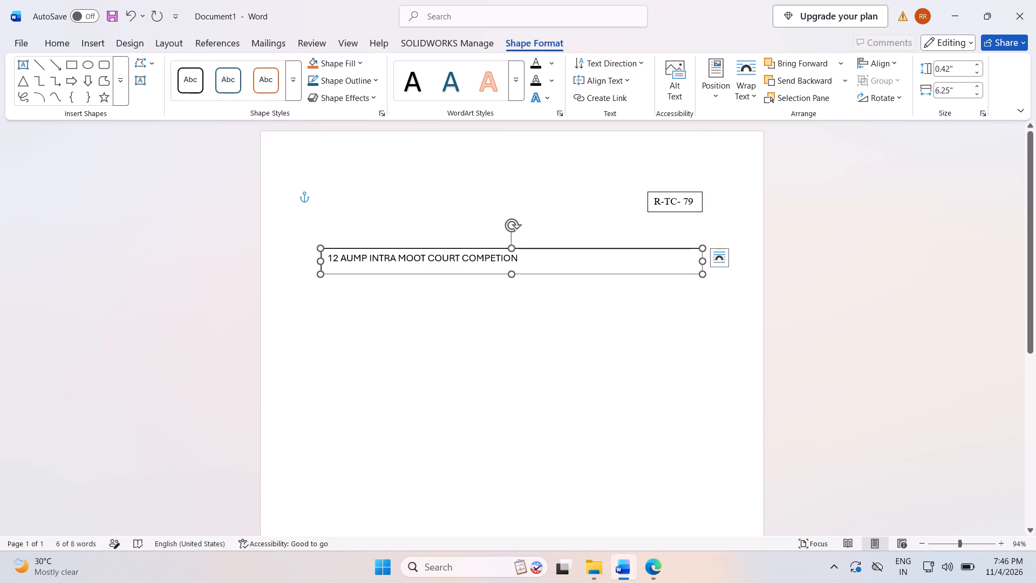
Correct the misspelled last word of the title to "COMPETITION".
left_click(530, 257)
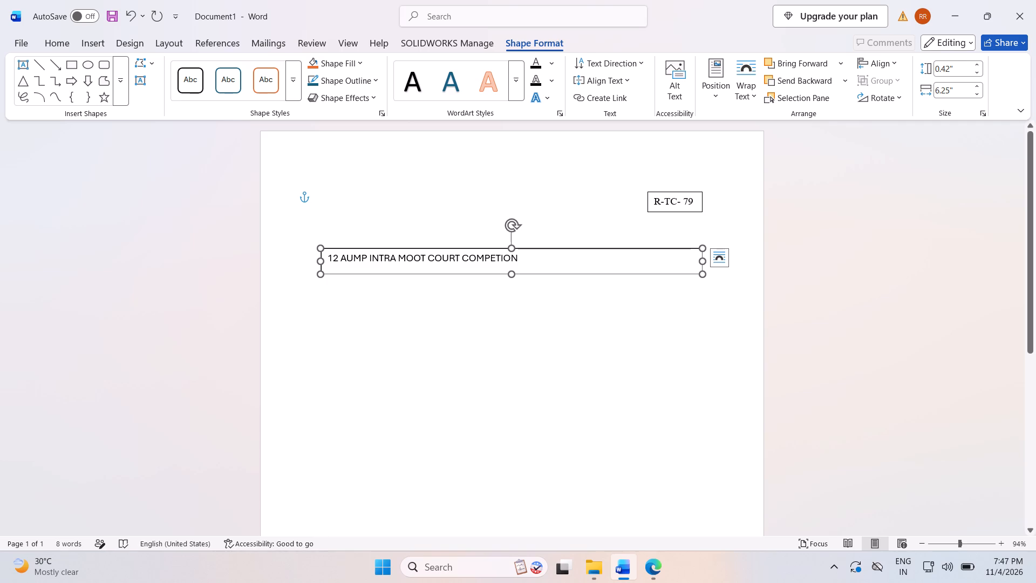
key("Left")
key("Left")
key("Left")
key("Left")
type("TI")
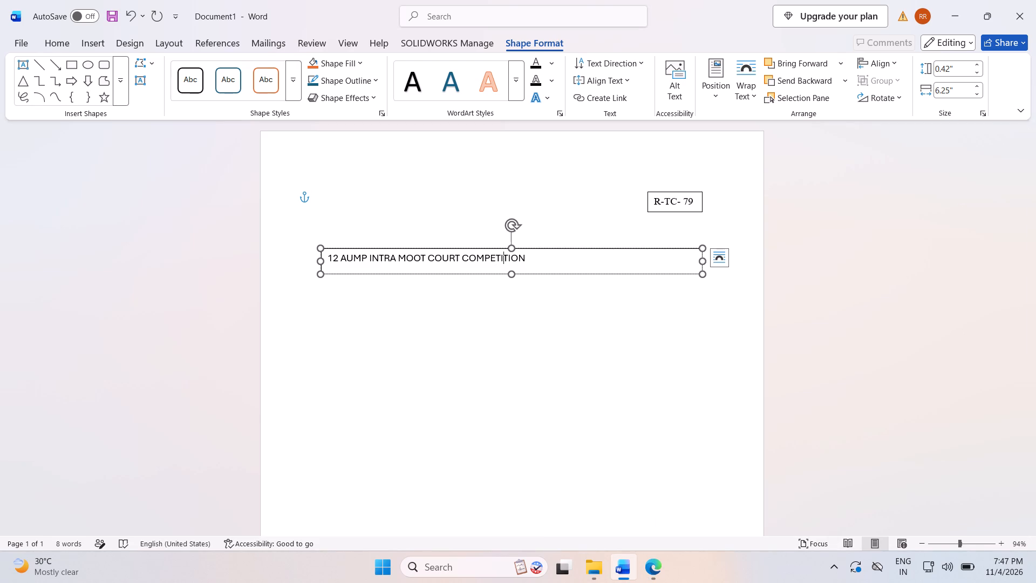
Add ",2026" at the end of the title after "COMPETITION".
key("Right")
key("Right")
key("Right")
key("Right")
key("comma")
type("2026")
Centre the title line within its text box by inserting leading spaces before "12 AUMP".
key("Left")
key("Left")
key("Left")
key("Left")
key("Left")
key("Left")
key("Left")
key("Left")
key("Left")
key("Left")
key("Left")
key("Left")
key("Left")
key("Left")
key("Left")
key("Left")
key("Left")
key("Left")
key("Left")
key("Left")
key("Left")
key("space")
key("space")
key("space")
key("space")
key("space")
key("space")
key("space")
key("space")
key("space")
key("space")
key("space")
key("space")
key("space")
key("space")
key("space")
key("space")
key("space")
key("space")
key("space")
key("space")
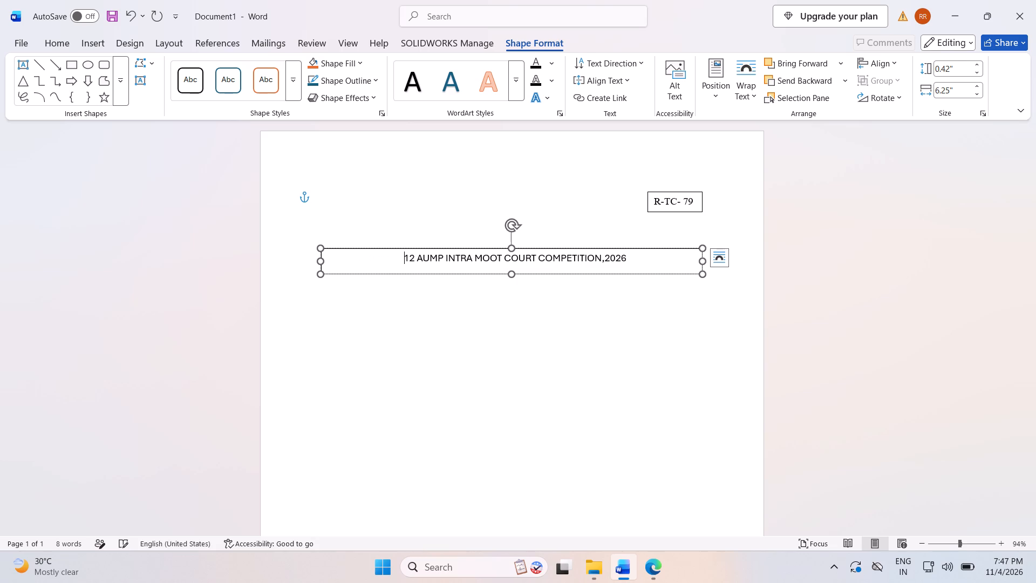
key("space")
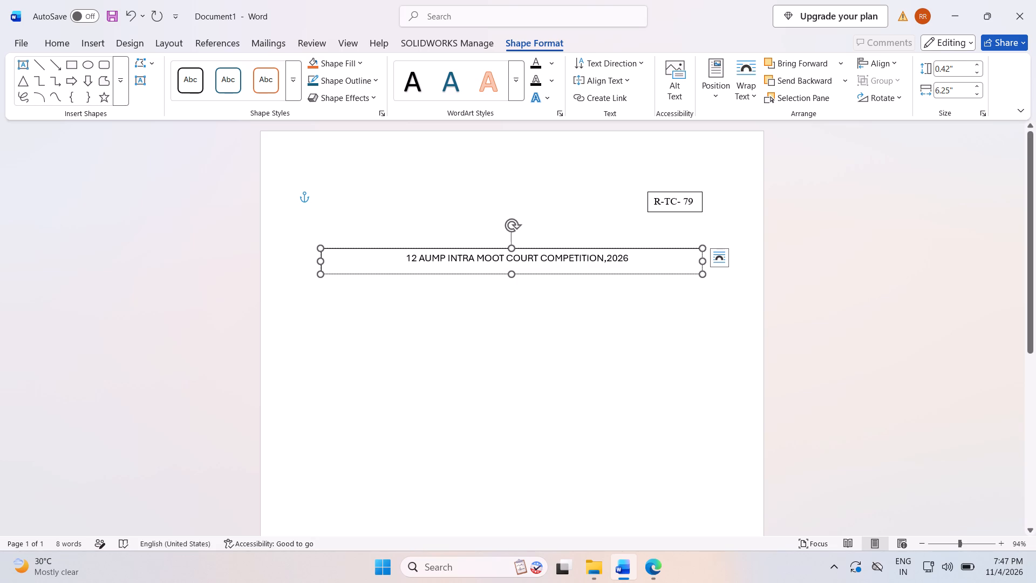
Move the title text box up so it sits directly beneath the team code box.
left_click_drag(526, 248, 525, 228)
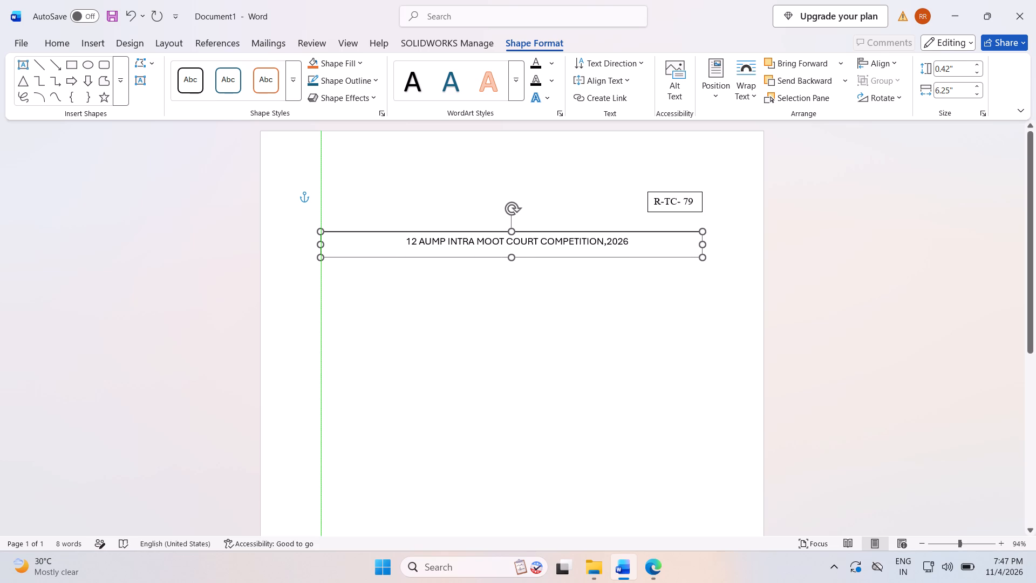
left_click_drag(525, 228, 525, 221)
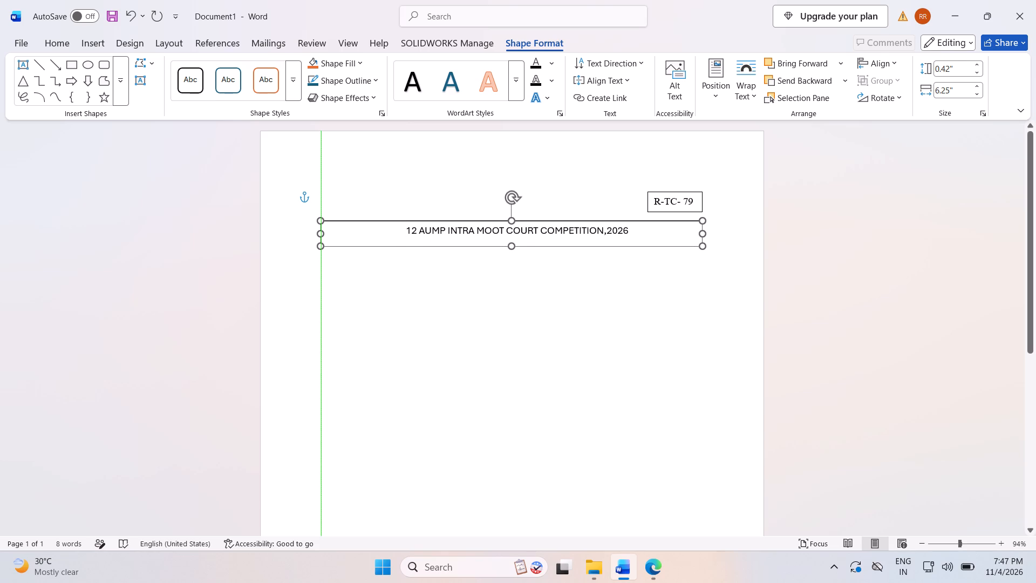
left_click_drag(525, 221, 530, 218)
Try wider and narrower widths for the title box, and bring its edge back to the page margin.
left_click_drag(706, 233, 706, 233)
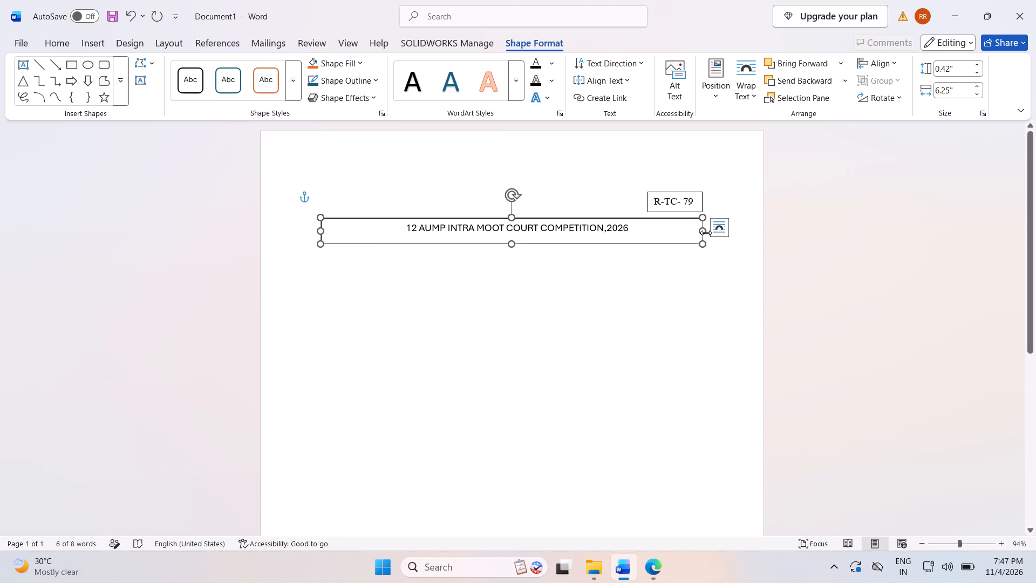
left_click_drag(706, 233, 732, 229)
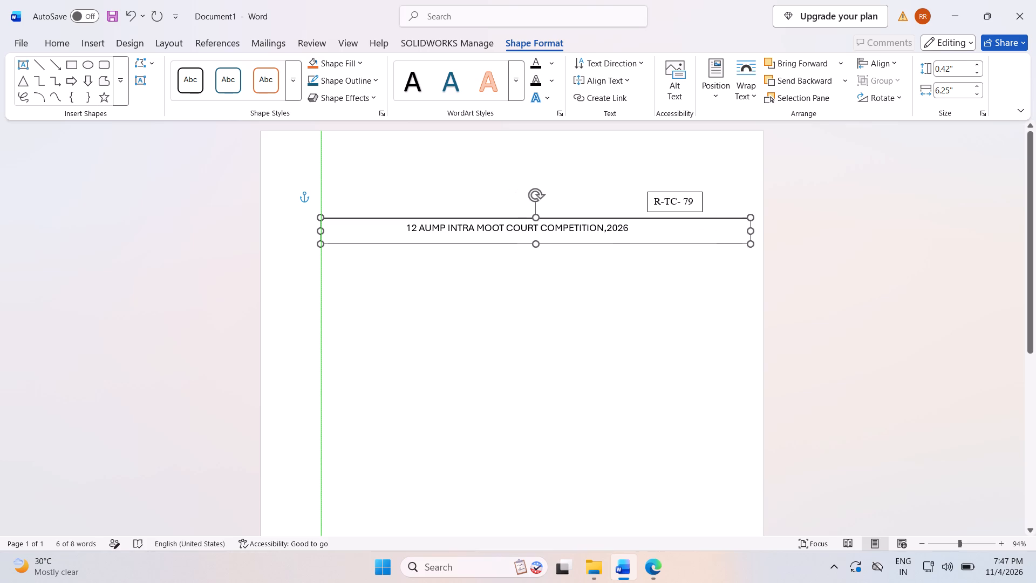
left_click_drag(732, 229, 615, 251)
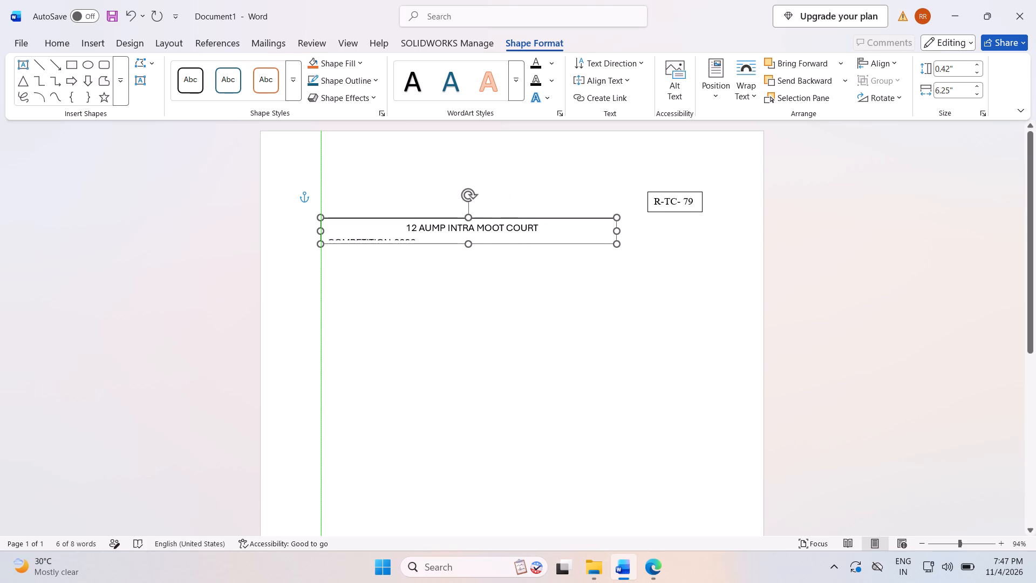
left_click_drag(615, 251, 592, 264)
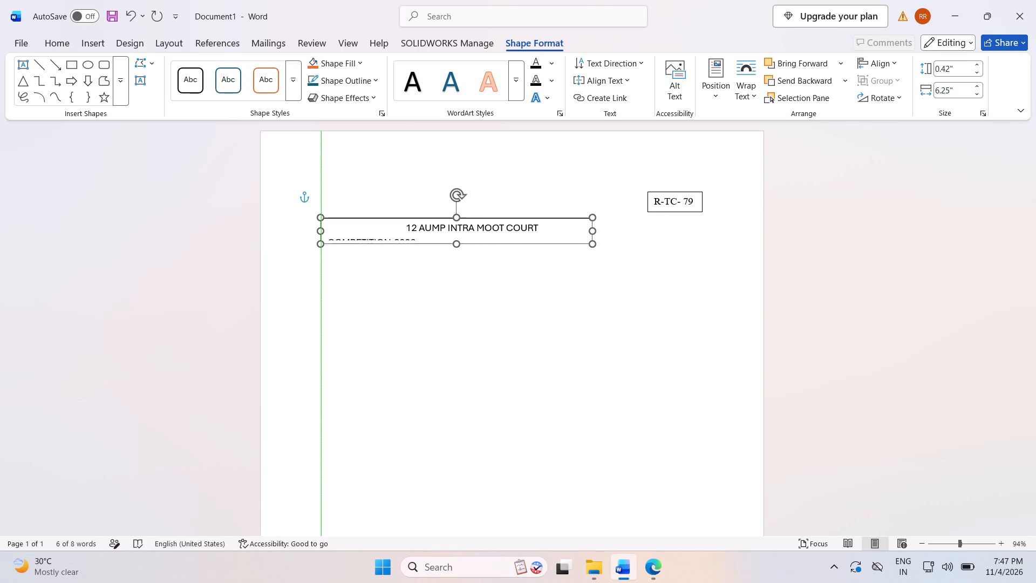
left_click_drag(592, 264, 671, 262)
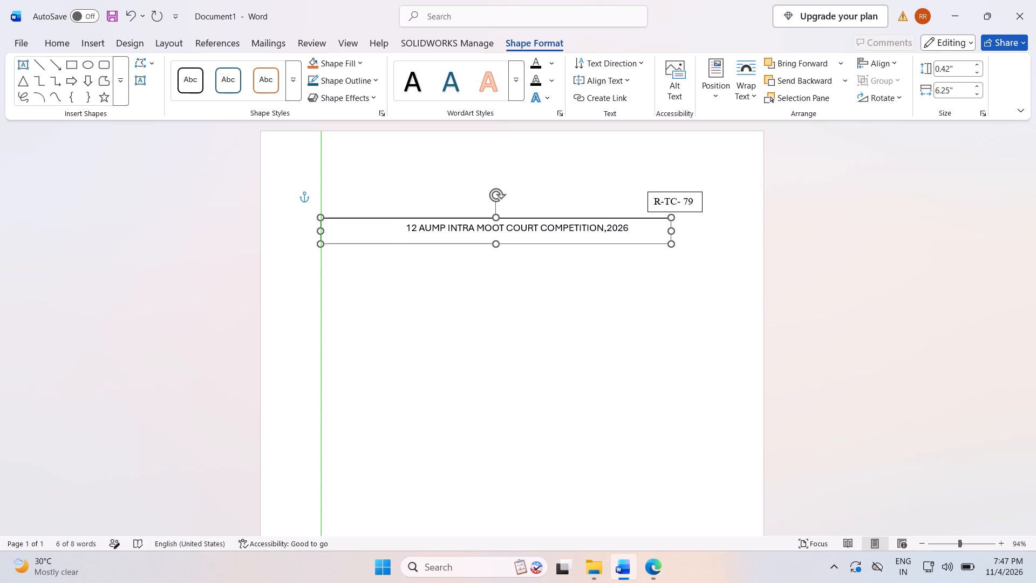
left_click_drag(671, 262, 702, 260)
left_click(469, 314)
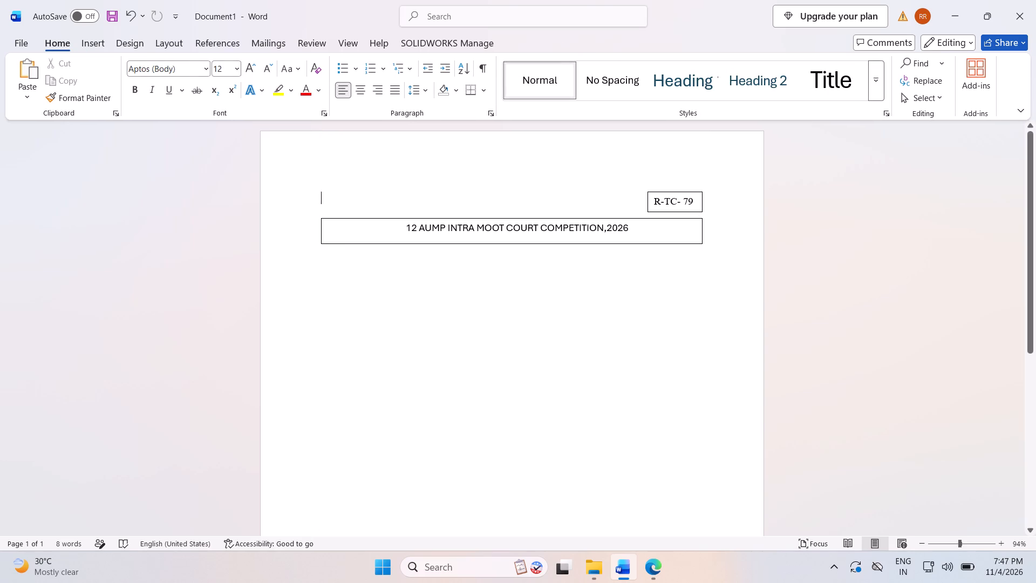
Insert the date "November 4, 2026" as body text below the title box.
left_click(329, 269)
double_click(321, 255)
left_click(332, 263)
left_click(342, 259)
left_click(342, 259)
left_click_drag(322, 202, 311, 213)
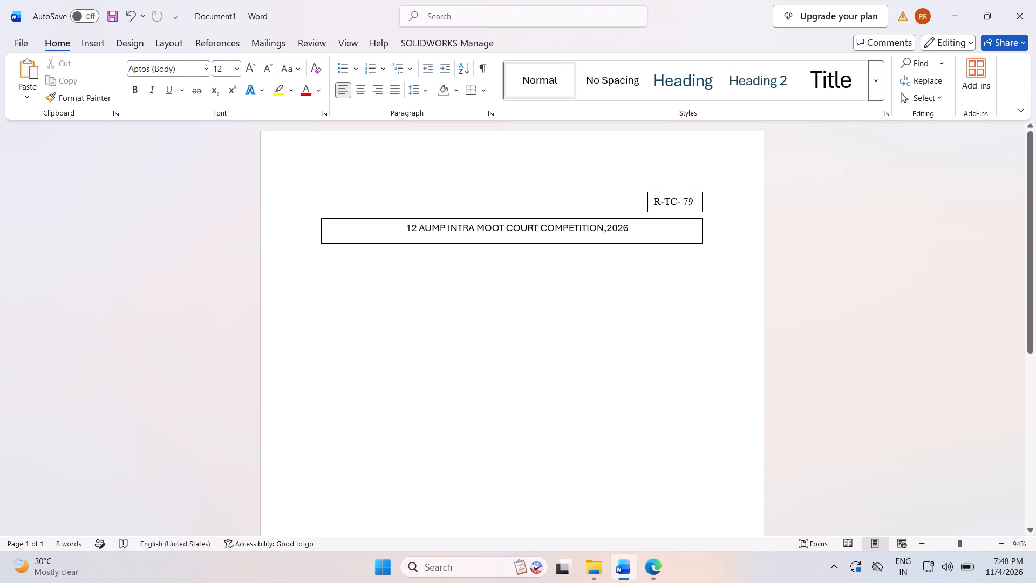
left_click_drag(311, 213, 349, 281)
left_click(337, 266)
left_click(384, 336)
double_click(372, 356)
left_click(330, 276)
double_click(335, 269)
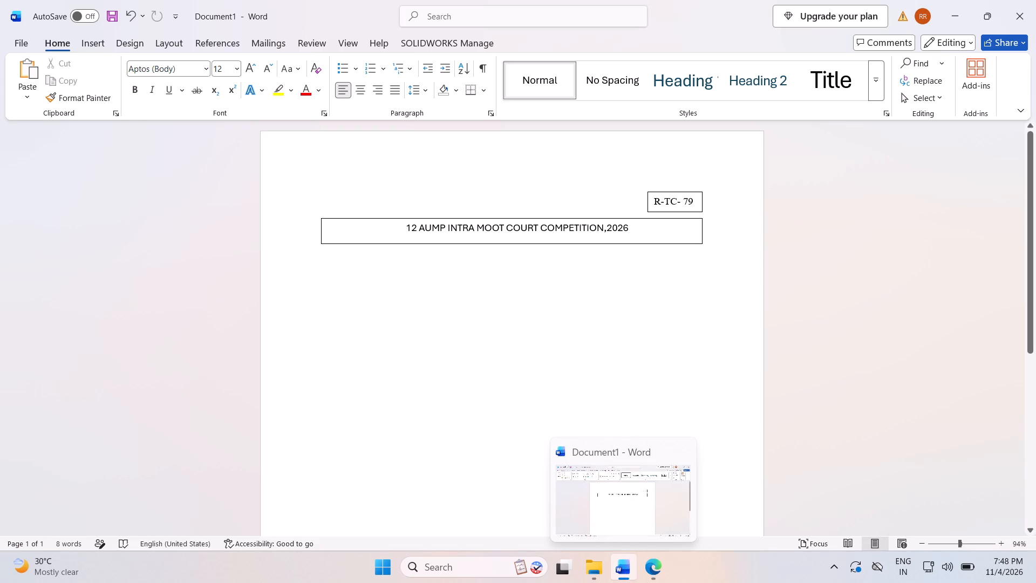
left_click(474, 250)
left_click(467, 286)
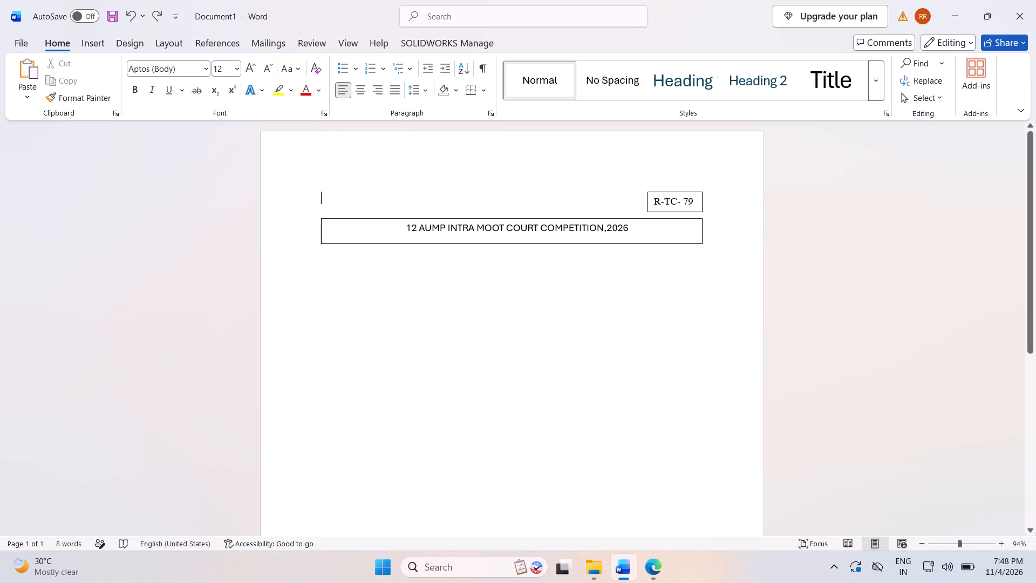
left_click(379, 317)
double_click(328, 289)
type("NO")
key("v")
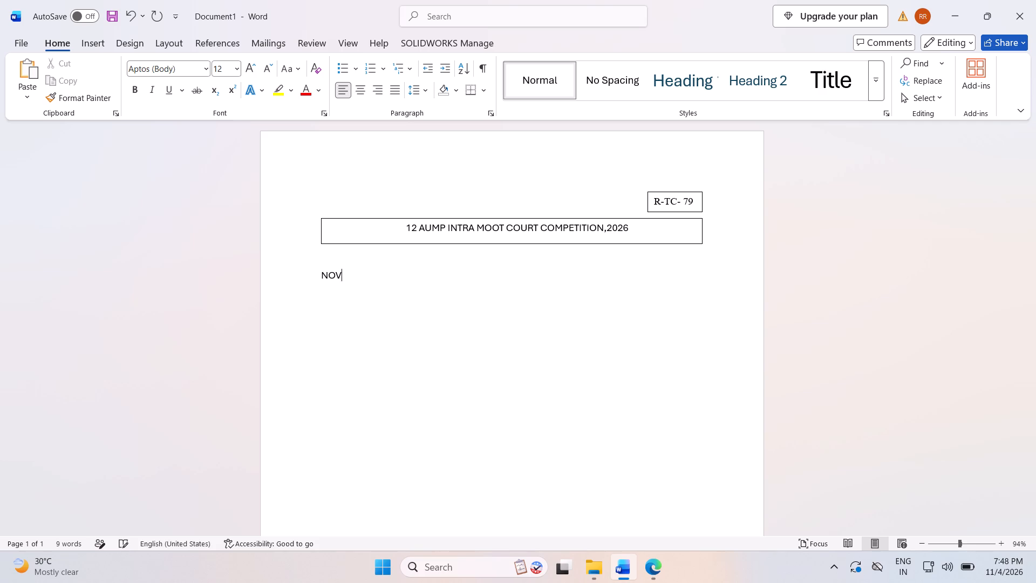
type("EMBW")
key("BackSpace")
type("ER")
key("space")
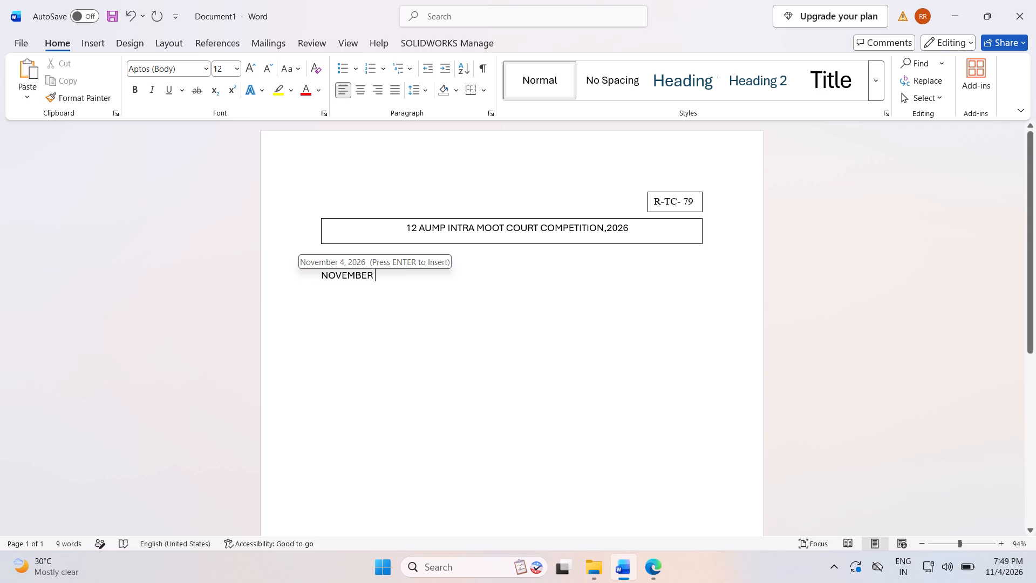
key("Return")
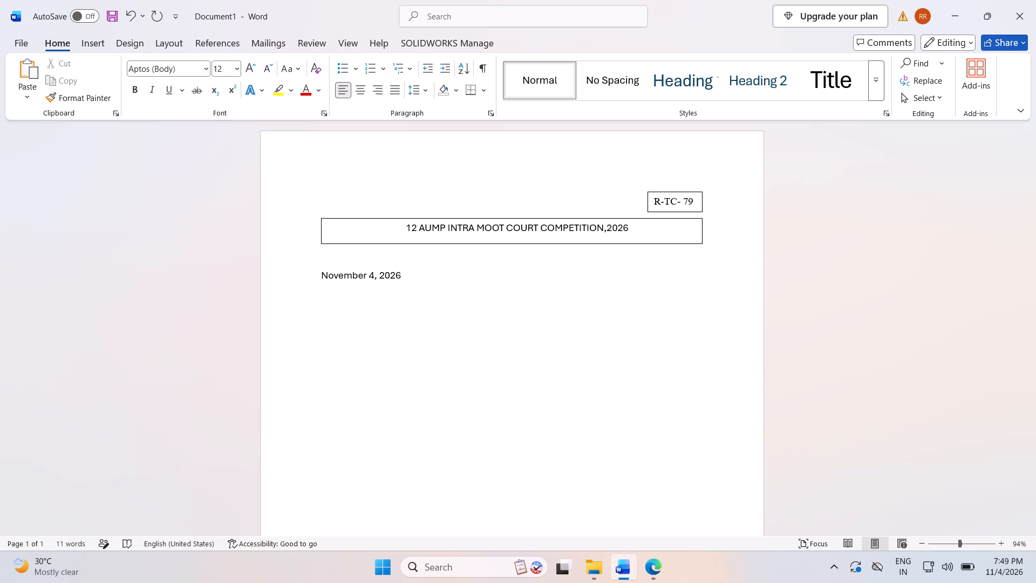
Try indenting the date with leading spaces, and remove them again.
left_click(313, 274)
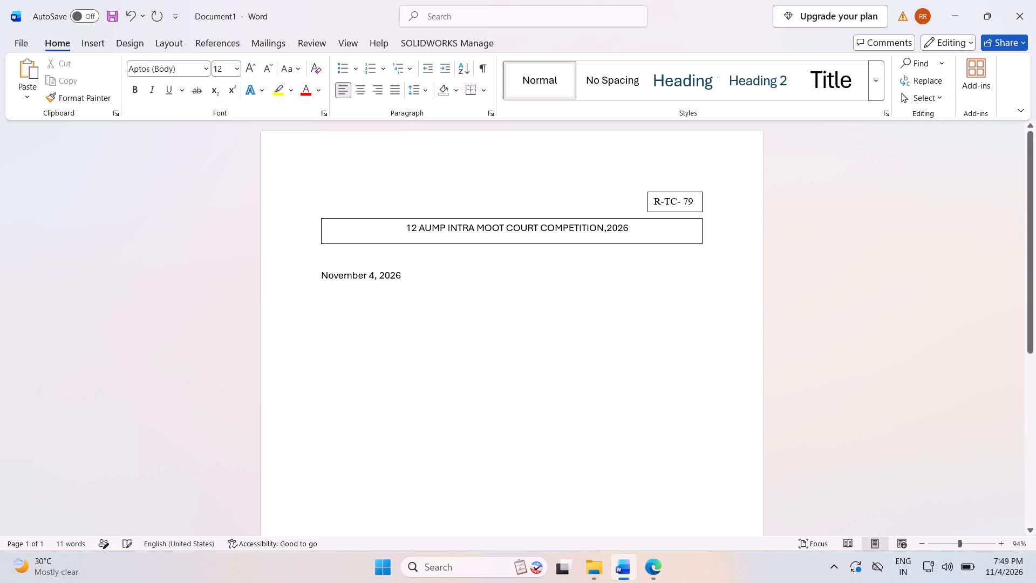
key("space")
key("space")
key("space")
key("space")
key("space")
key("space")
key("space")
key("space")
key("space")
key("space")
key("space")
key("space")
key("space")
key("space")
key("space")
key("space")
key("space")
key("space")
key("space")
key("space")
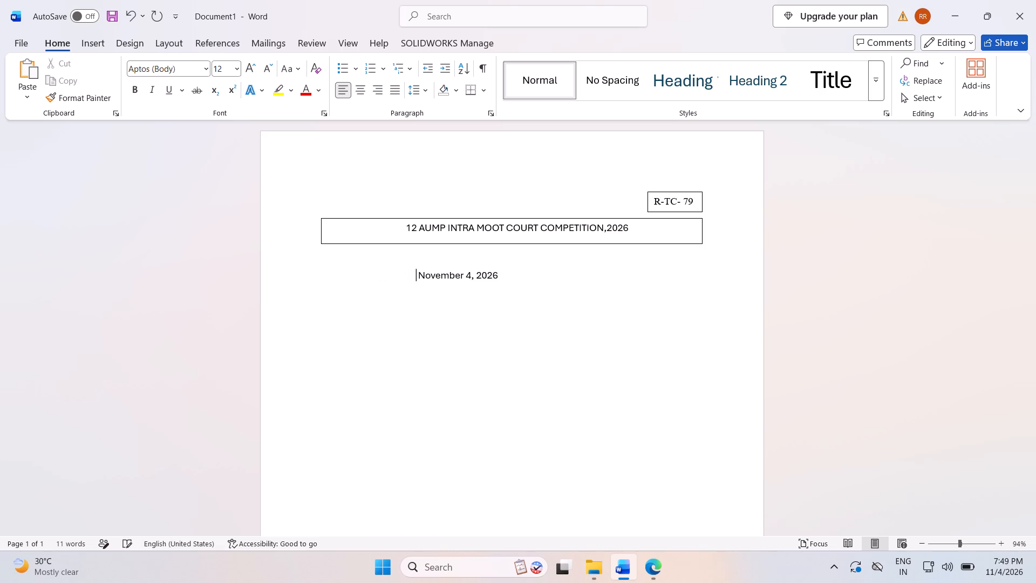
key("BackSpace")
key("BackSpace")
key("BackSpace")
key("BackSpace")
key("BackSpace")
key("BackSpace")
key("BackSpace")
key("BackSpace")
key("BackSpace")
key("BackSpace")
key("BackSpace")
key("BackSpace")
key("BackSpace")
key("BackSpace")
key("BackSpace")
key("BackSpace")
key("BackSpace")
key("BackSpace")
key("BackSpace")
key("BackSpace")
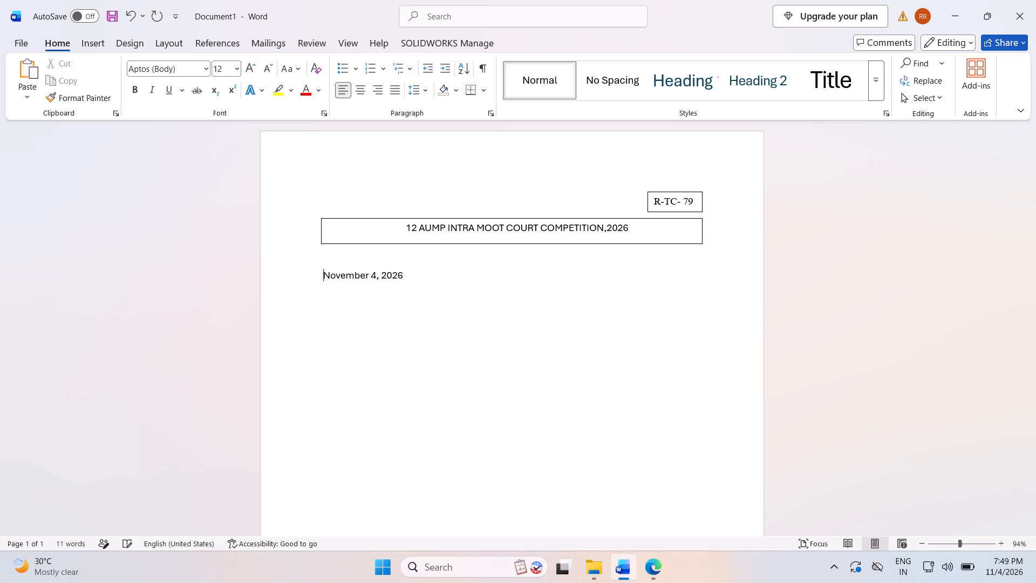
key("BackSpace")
Bring the date up to the line directly beneath the title box and centre it with leading spaces.
key("BackSpace")
key("space")
key("space")
key("space")
key("space")
key("space")
key("space")
key("space")
key("space")
key("space")
key("space")
key("space")
key("space")
key("space")
key("space")
key("space")
key("space")
key("space")
key("space")
key("space")
key("space")
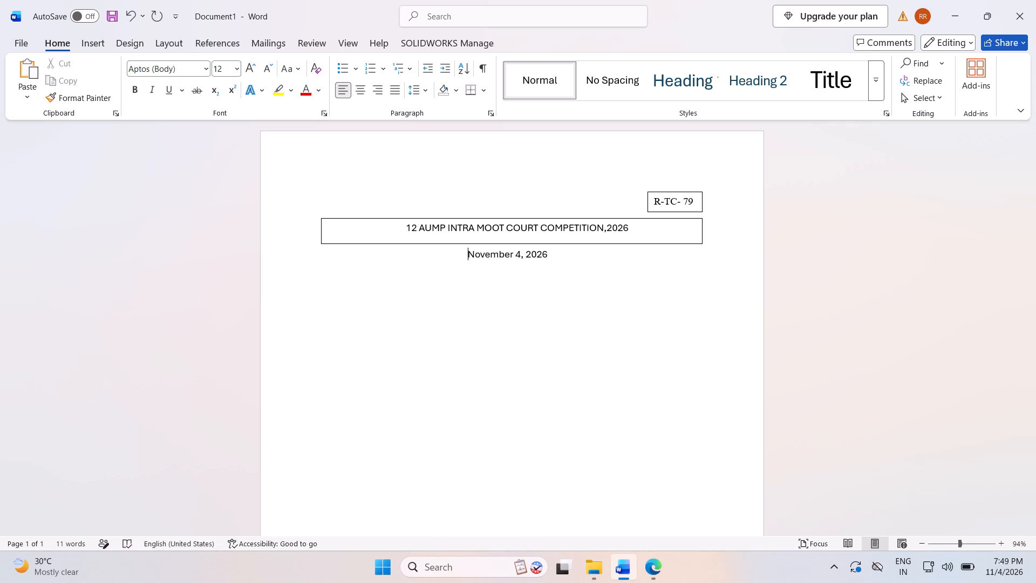
Change the font of the whole title line to Times New Roman.
scroll(311, 281, "down", 2)
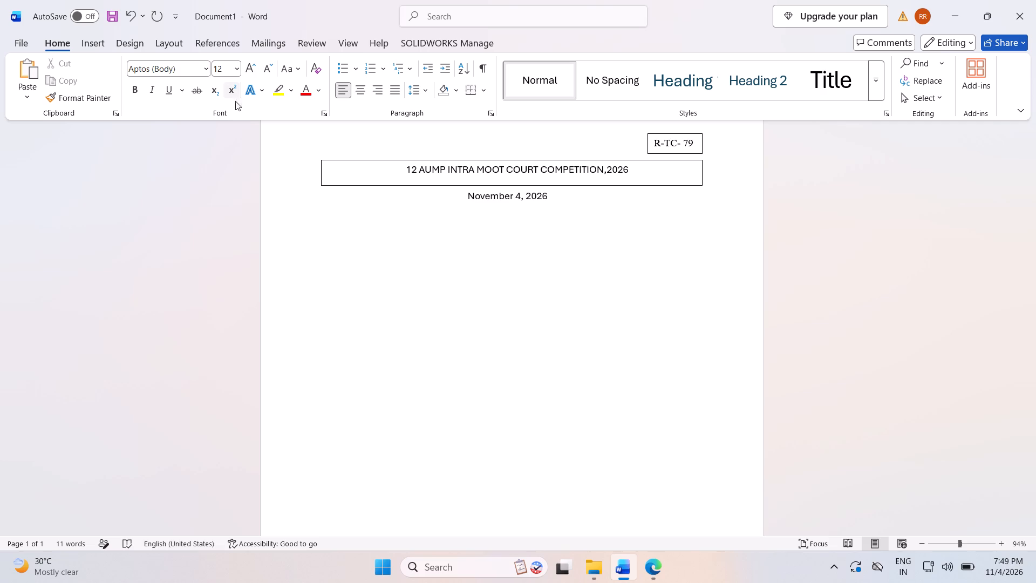
left_click_drag(384, 173, 384, 172)
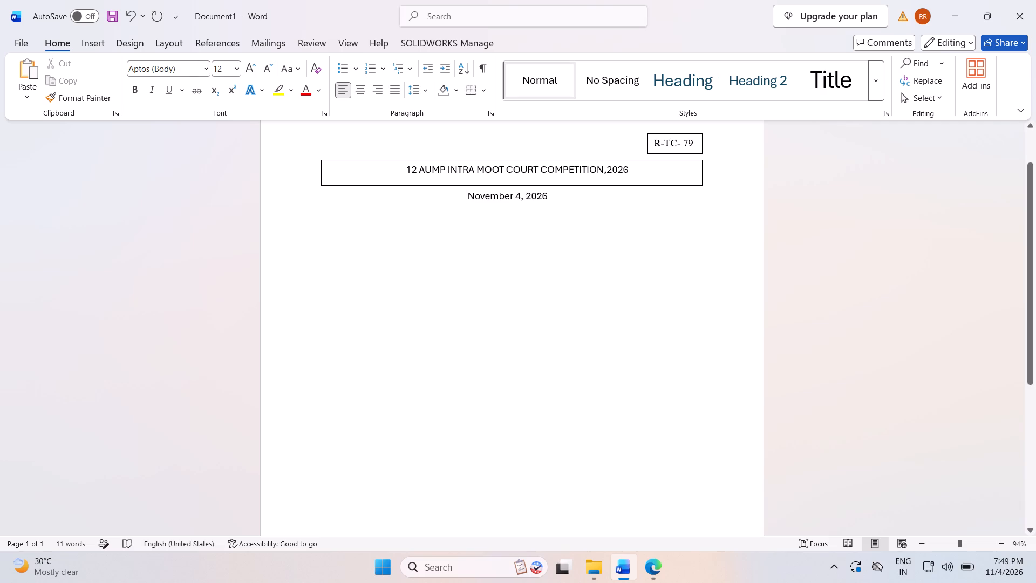
left_click_drag(384, 172, 690, 272)
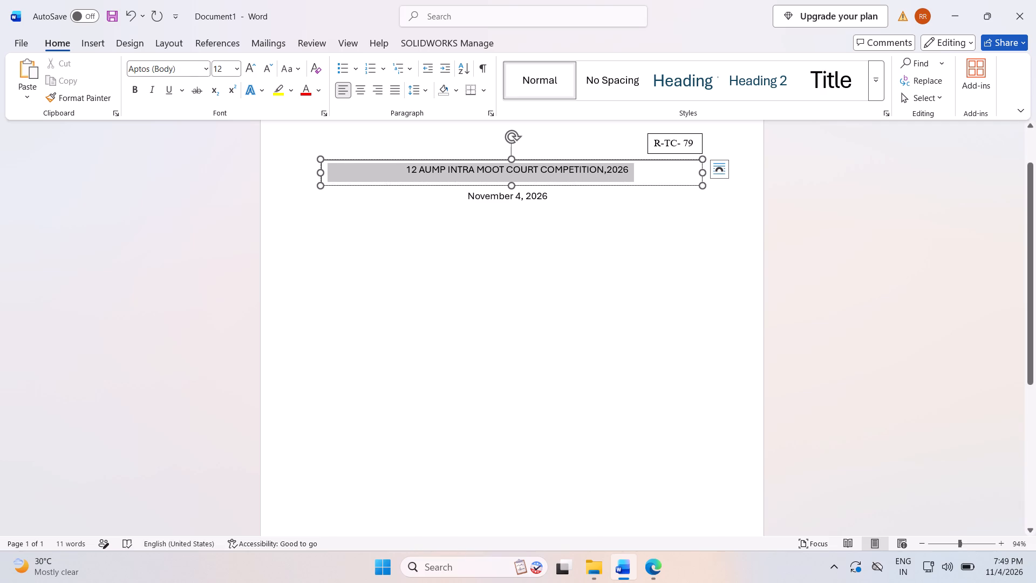
left_click_drag(690, 272, 691, 272)
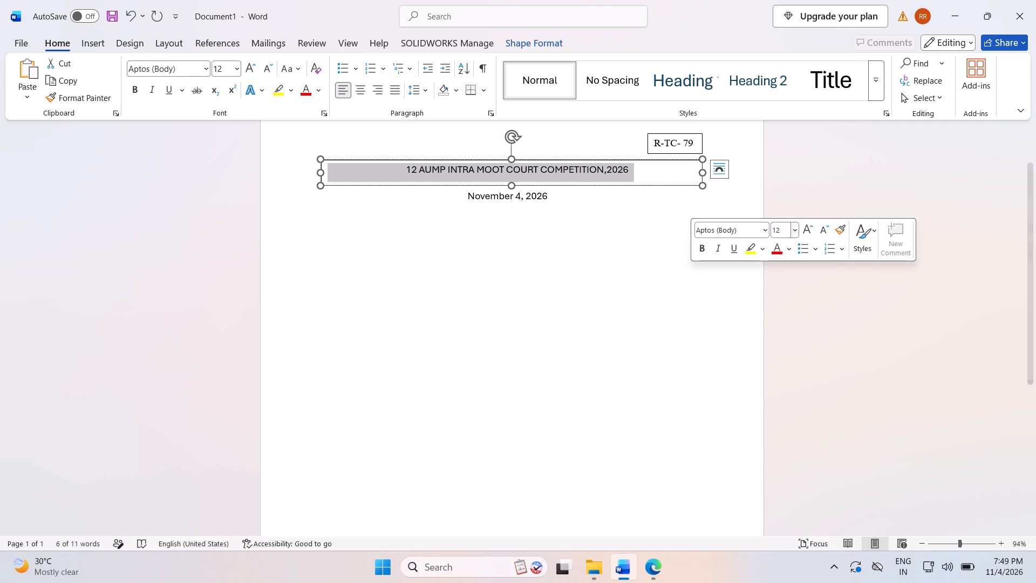
left_click(768, 231)
left_click(746, 323)
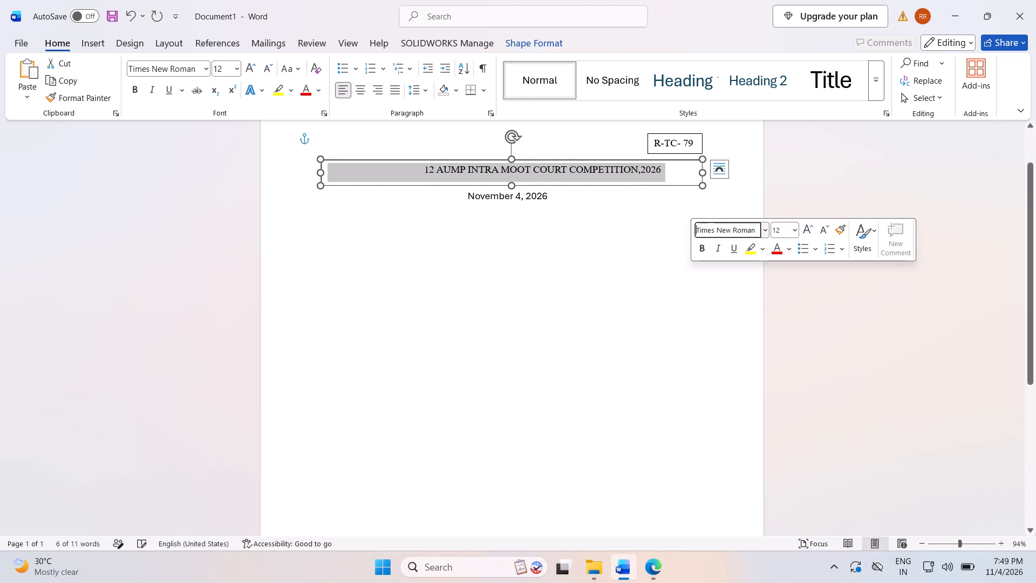
Reposition the title box between the team code box and the date, shifted slightly towards the page's left edge.
left_click_drag(560, 186, 554, 198)
left_click_drag(551, 185, 554, 177)
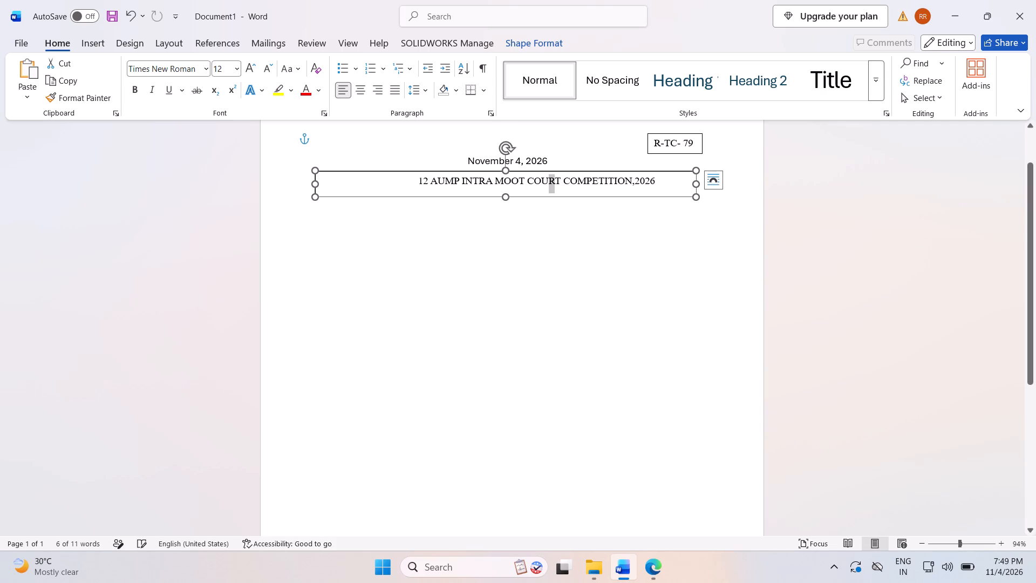
left_click_drag(554, 177, 554, 176)
left_click_drag(569, 170, 569, 163)
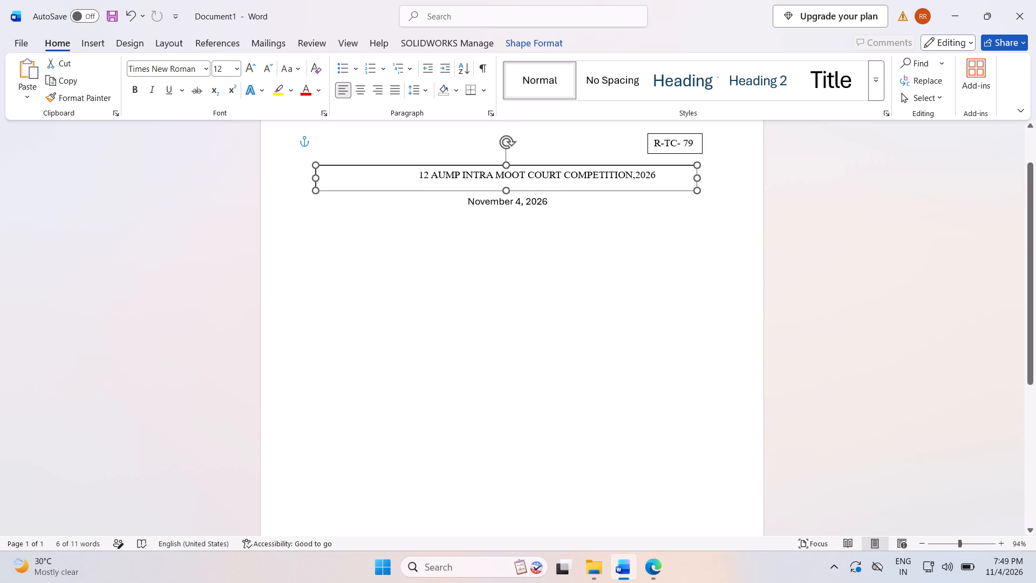
left_click_drag(569, 163, 570, 161)
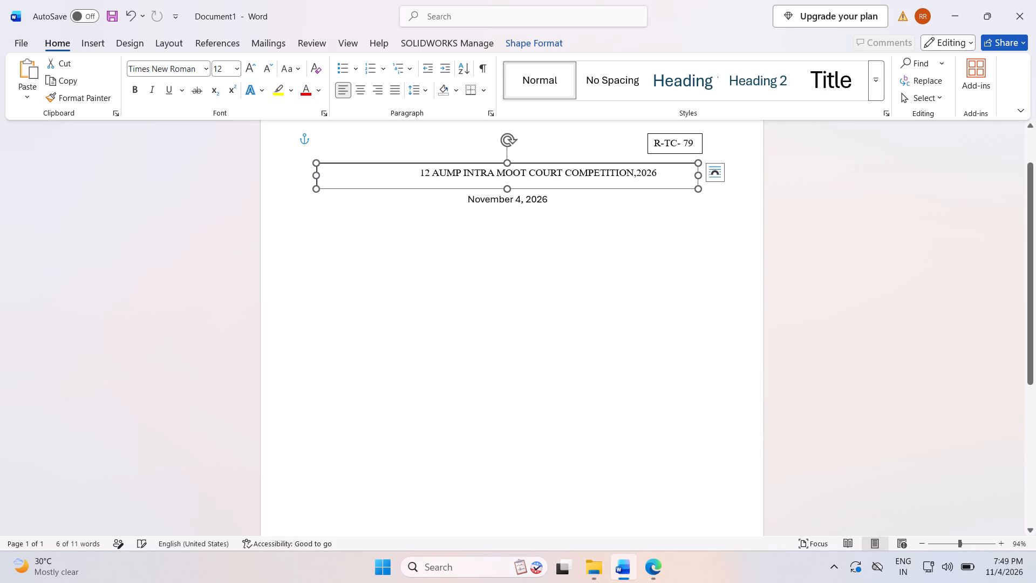
Change the font of the date line beneath the title box to Times New Roman.
left_click(561, 205)
left_click_drag(560, 202, 443, 216)
left_click(443, 216)
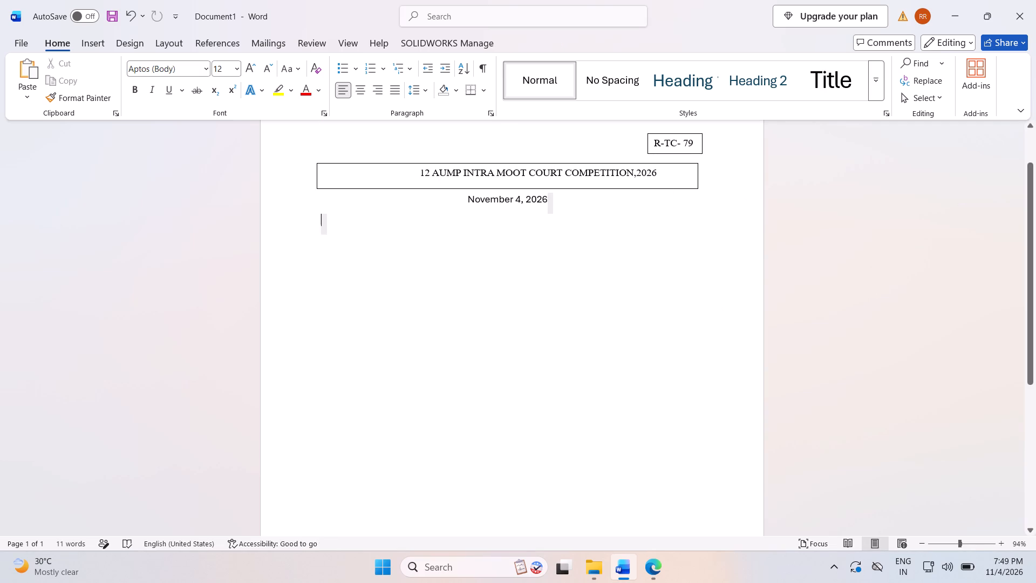
left_click_drag(464, 200, 560, 199)
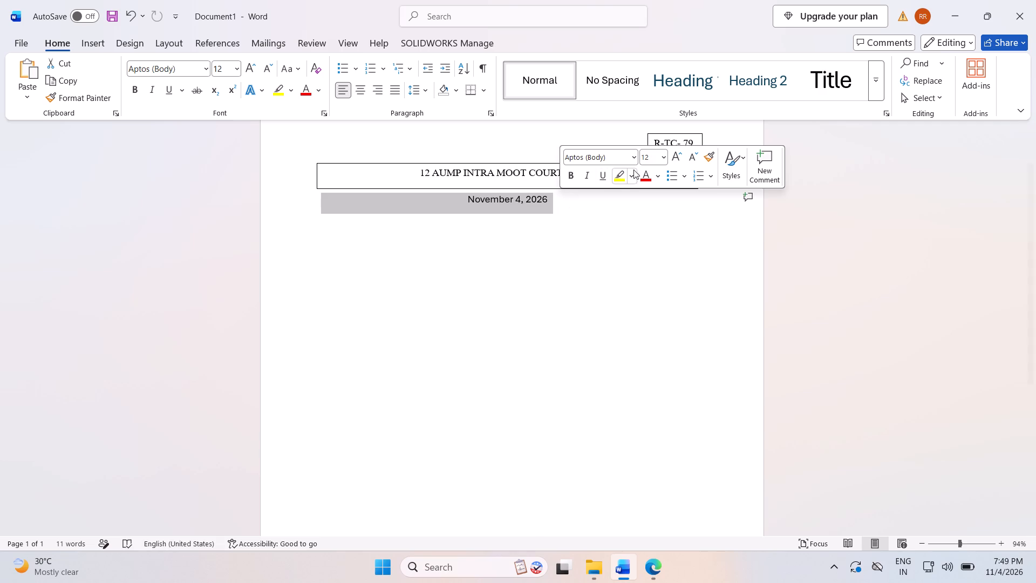
left_click(632, 159)
left_click(624, 252)
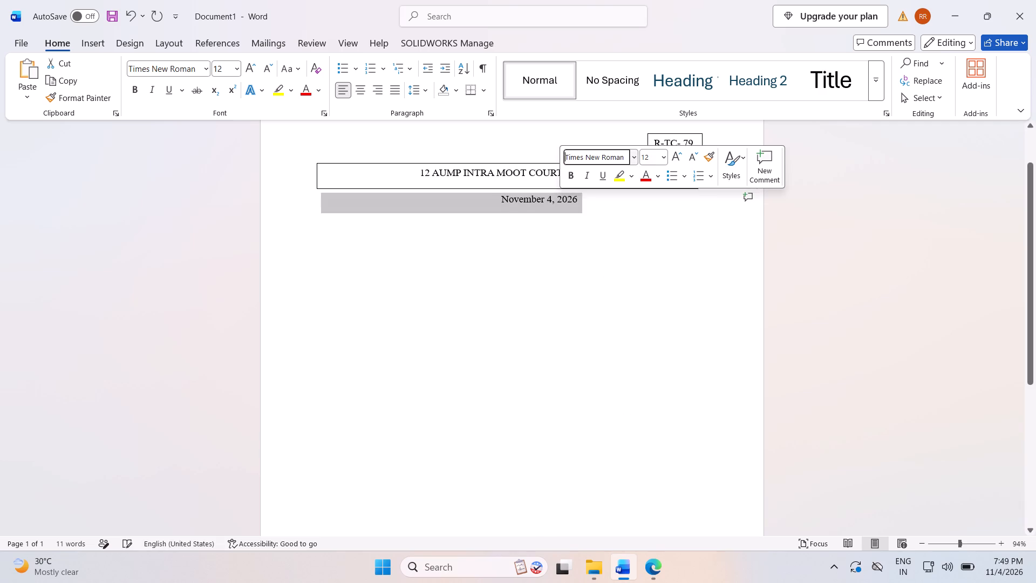
Insert a simple text box below the date, replace its placeholder text with BEFORE, and start a second line inside it.
left_click(509, 275)
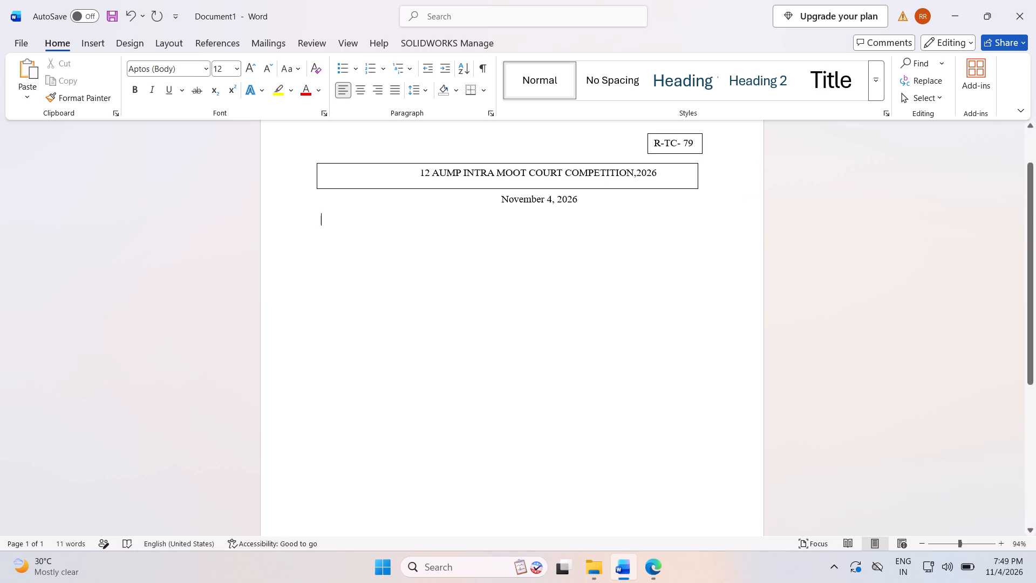
left_click(97, 33)
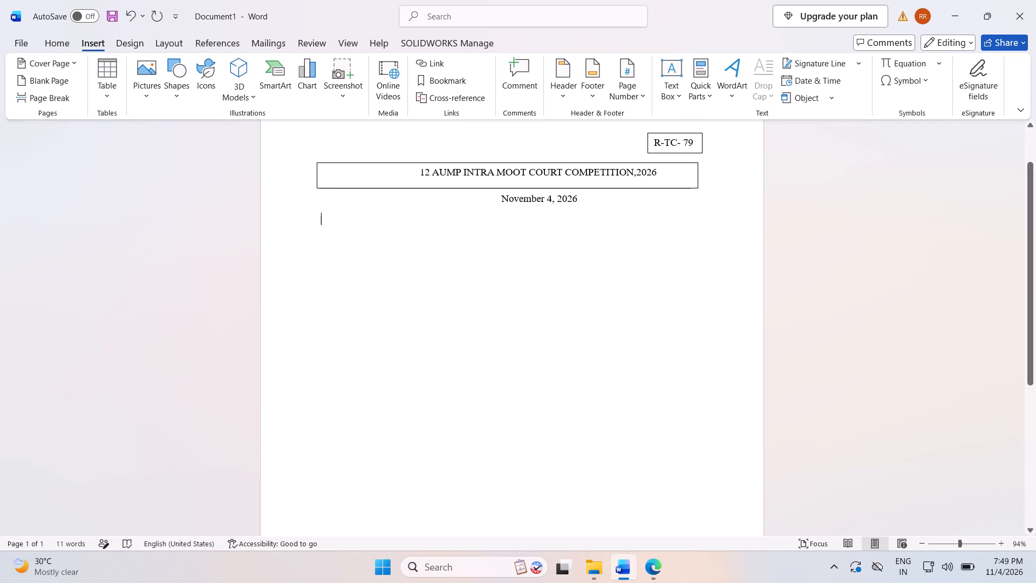
left_click(670, 89)
left_click(704, 166)
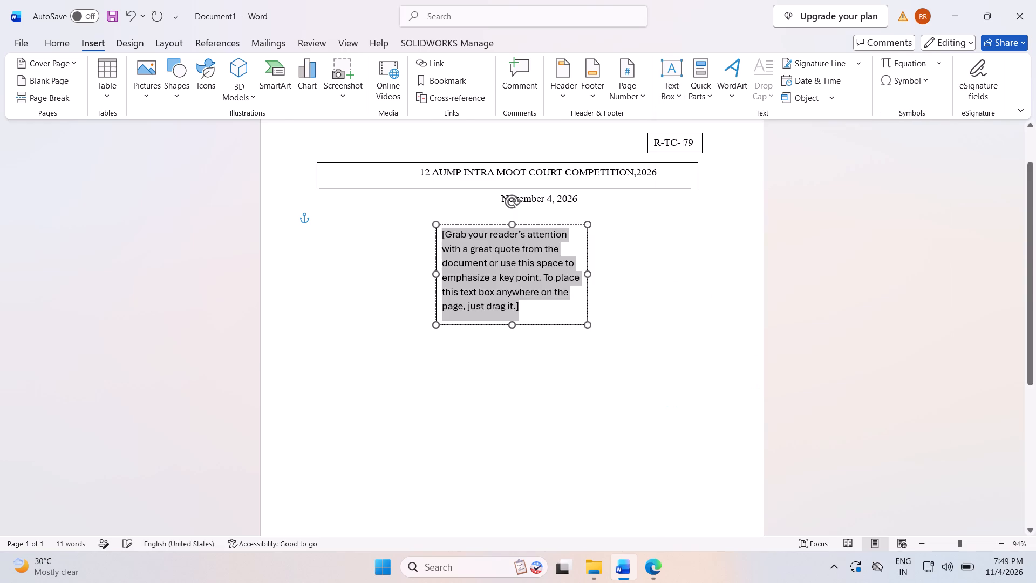
key("BackSpace")
left_click(454, 236)
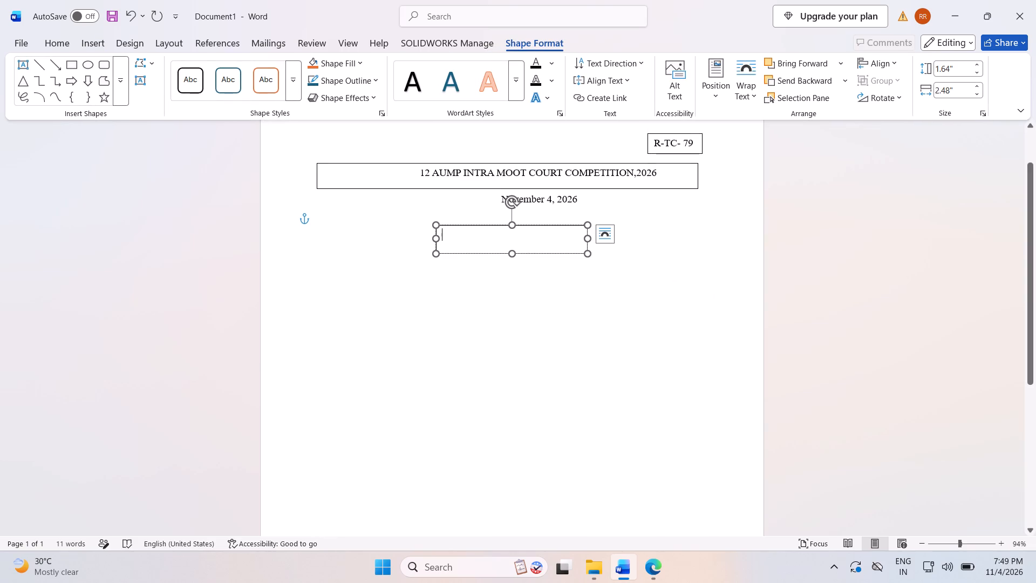
key("b")
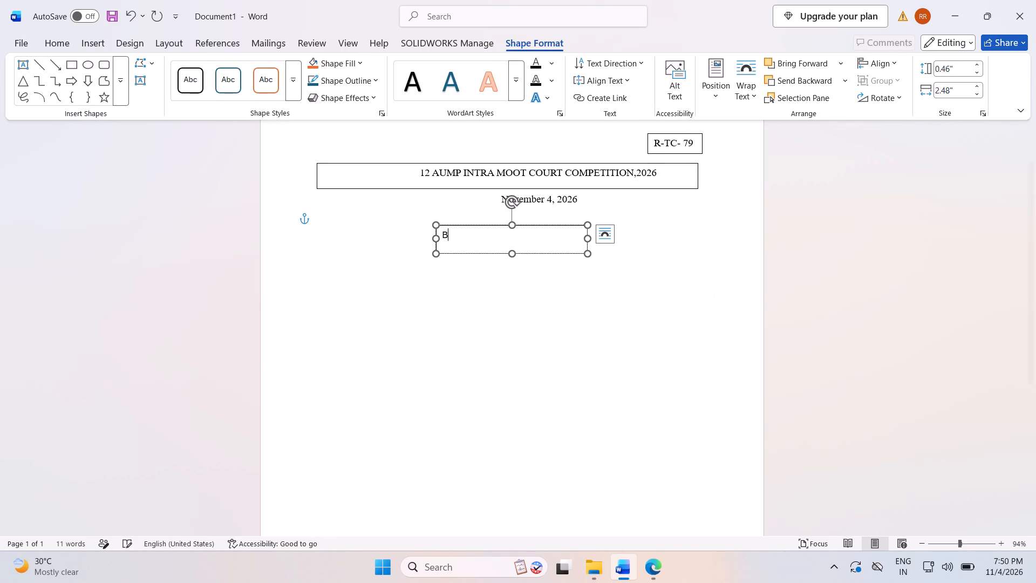
key("e")
type("FORE")
key("Return")
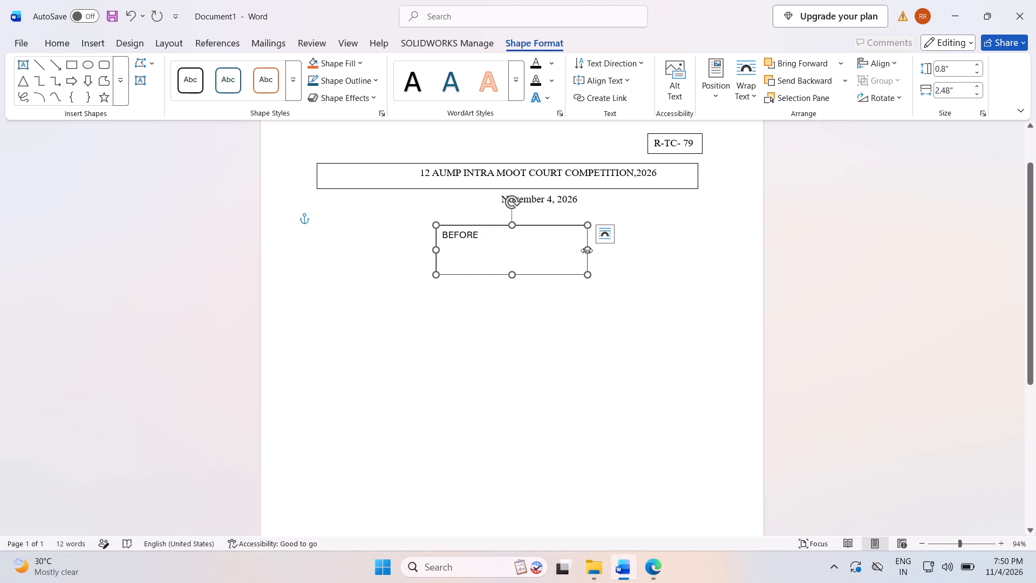
Widen the BEFORE text box towards the page's right margin, to about 4.11 inches.
left_click_drag(587, 250, 680, 242)
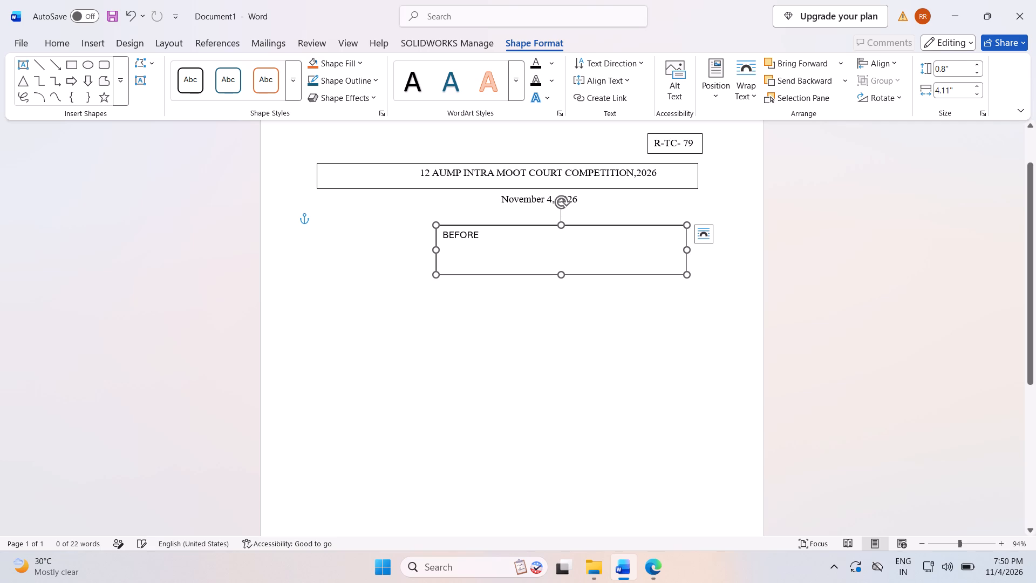
left_click(595, 240)
Bring the BEFORE text box to the front.
left_click(523, 222)
right_click(523, 222)
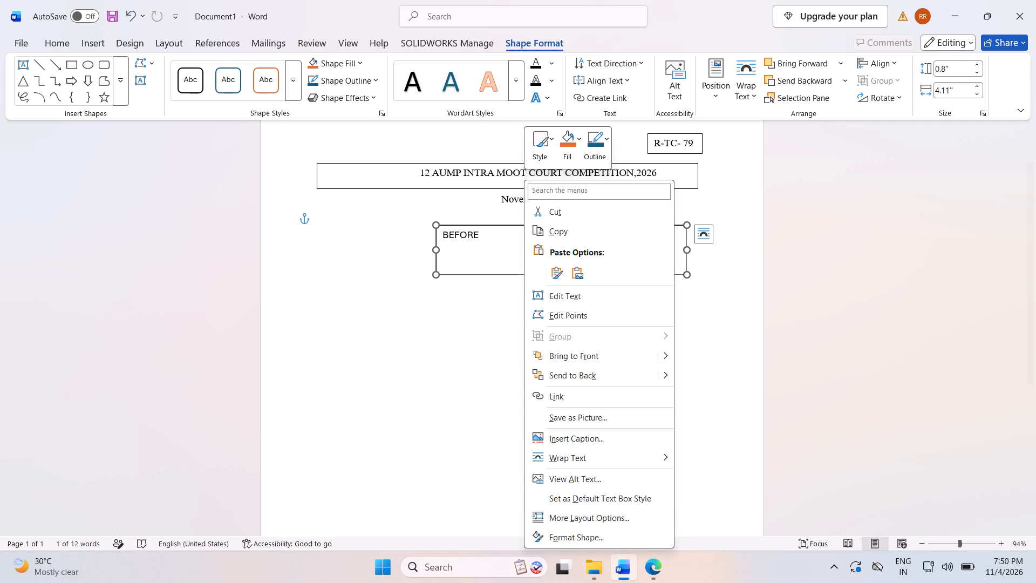
left_click(566, 355)
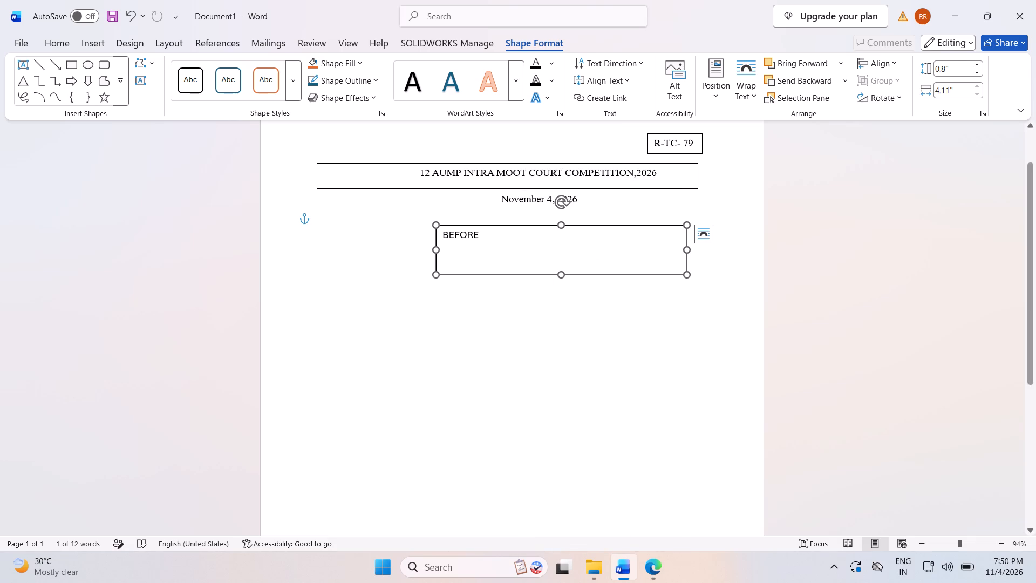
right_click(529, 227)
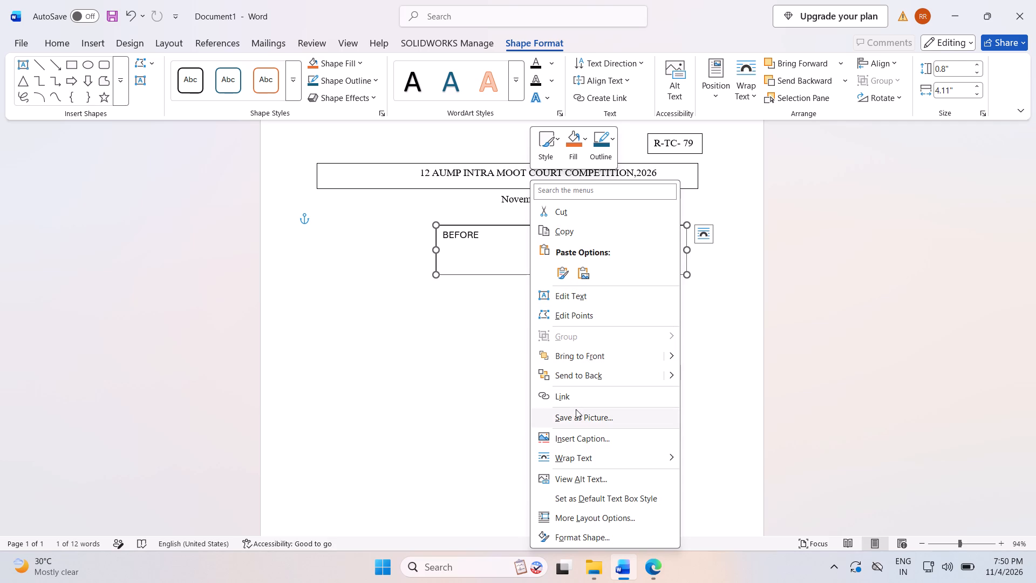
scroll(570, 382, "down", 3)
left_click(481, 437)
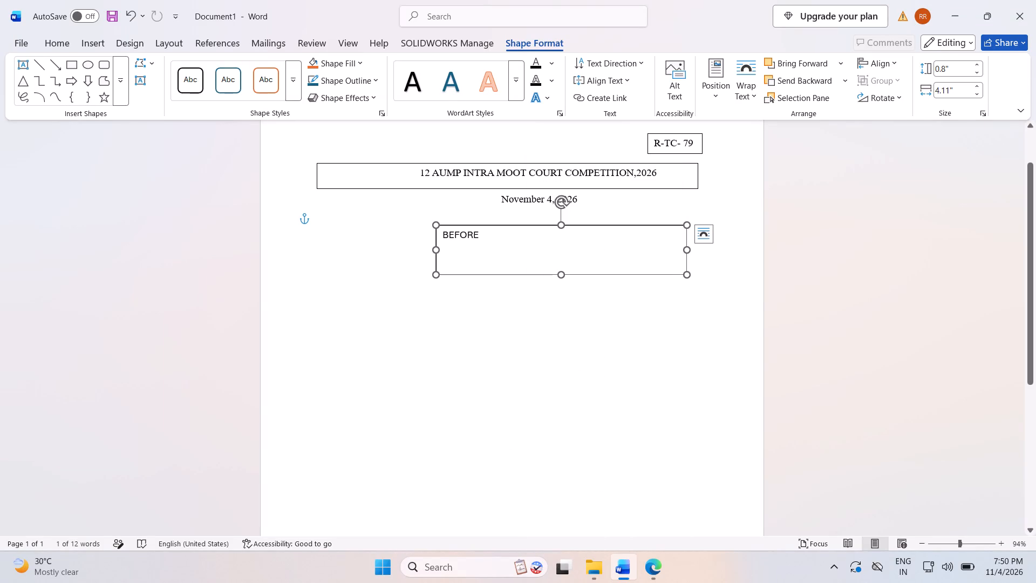
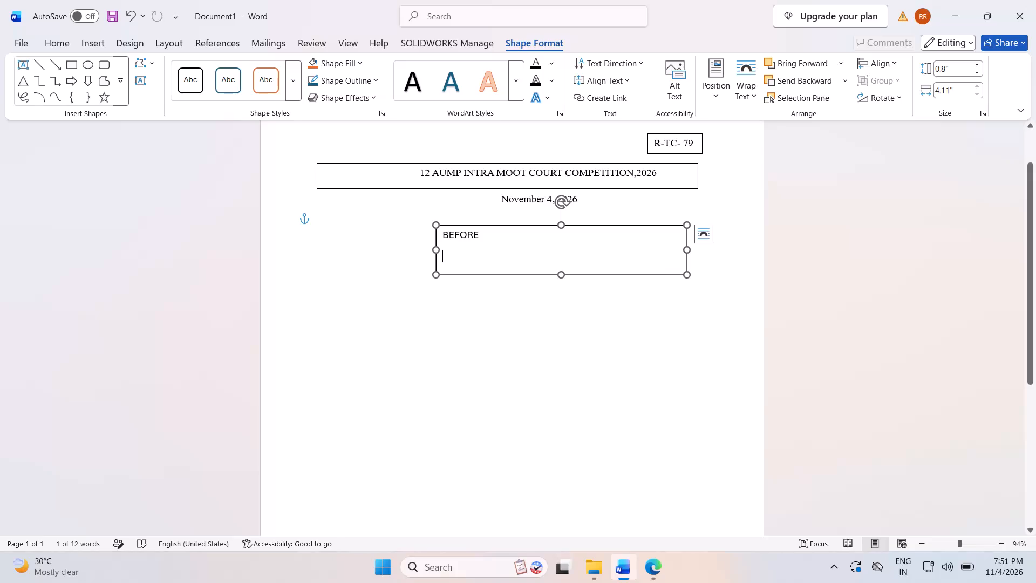
Widen the BEFORE text box out to the page's left margin, to about 5.84 inches.
left_click(509, 235)
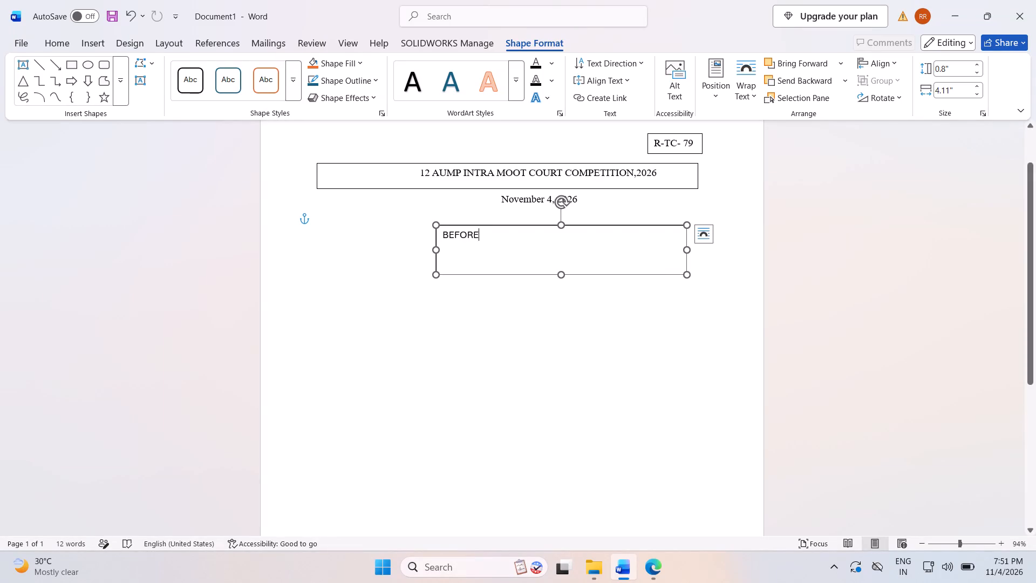
key("space")
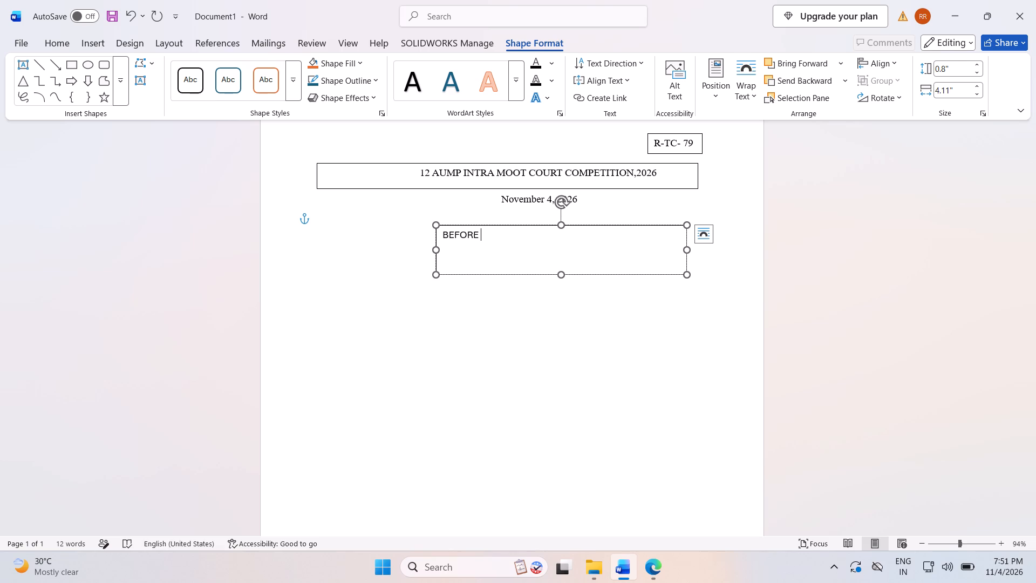
left_click_drag(435, 252, 373, 264)
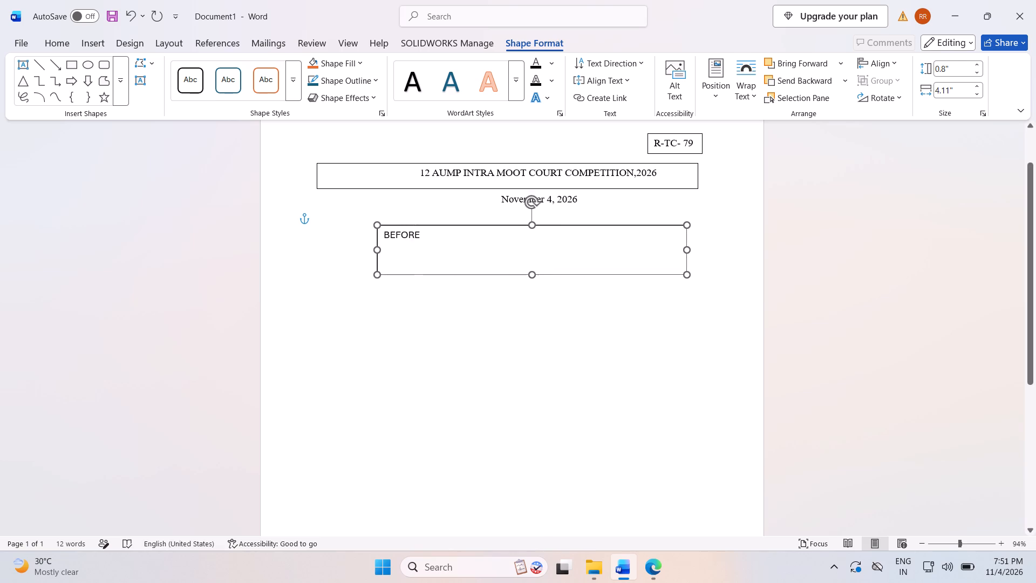
left_click_drag(373, 264, 312, 274)
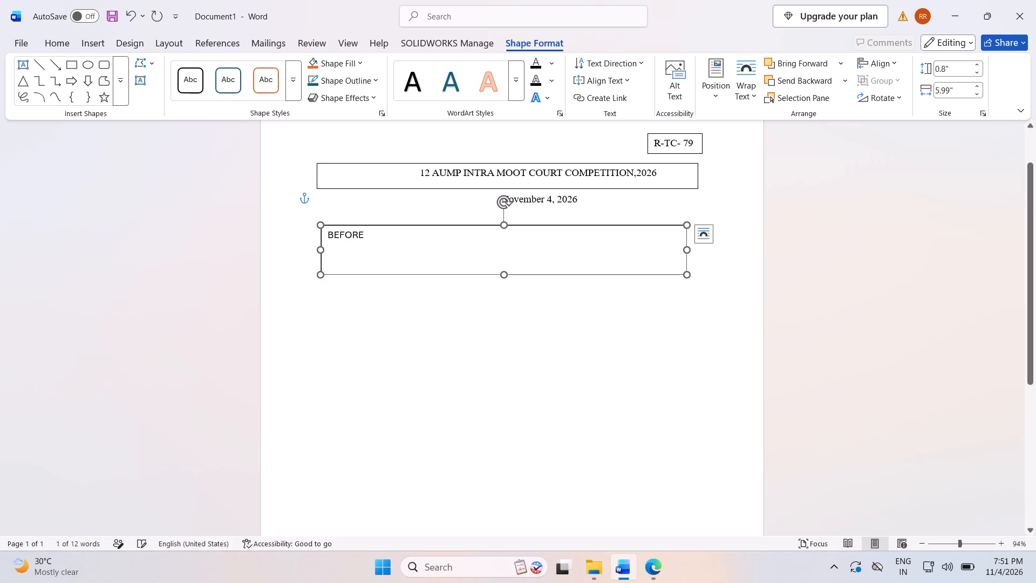
left_click_drag(684, 254, 704, 249)
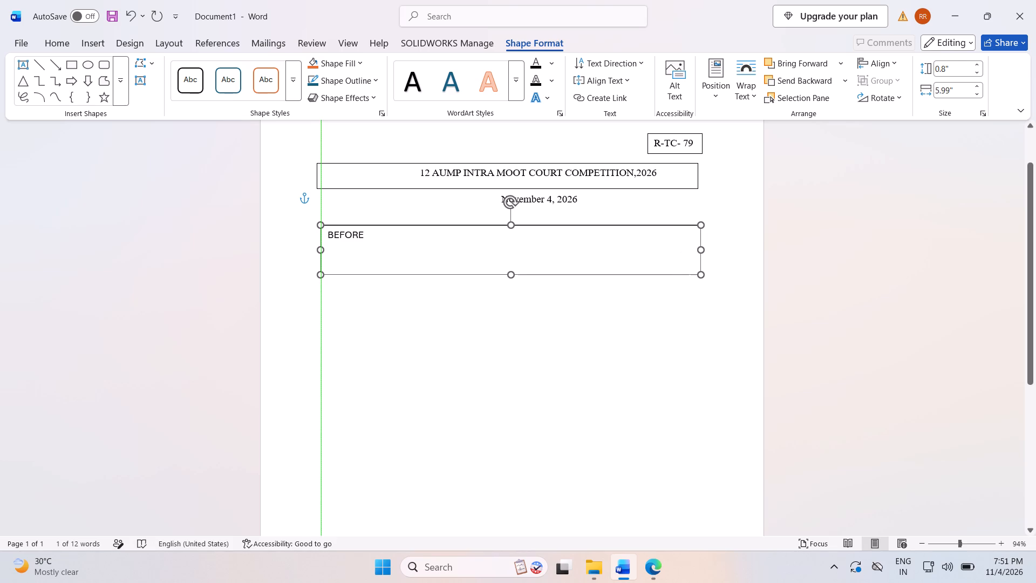
left_click_drag(704, 249, 676, 252)
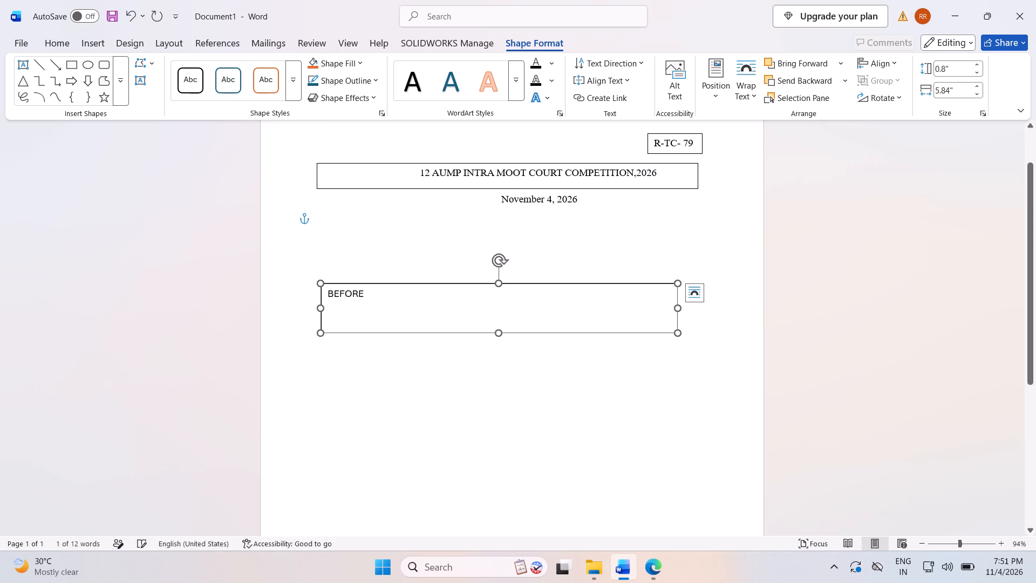
Reposition the BEFORE text box so it sits below the date line with the date above it.
left_click_drag(512, 282, 512, 234)
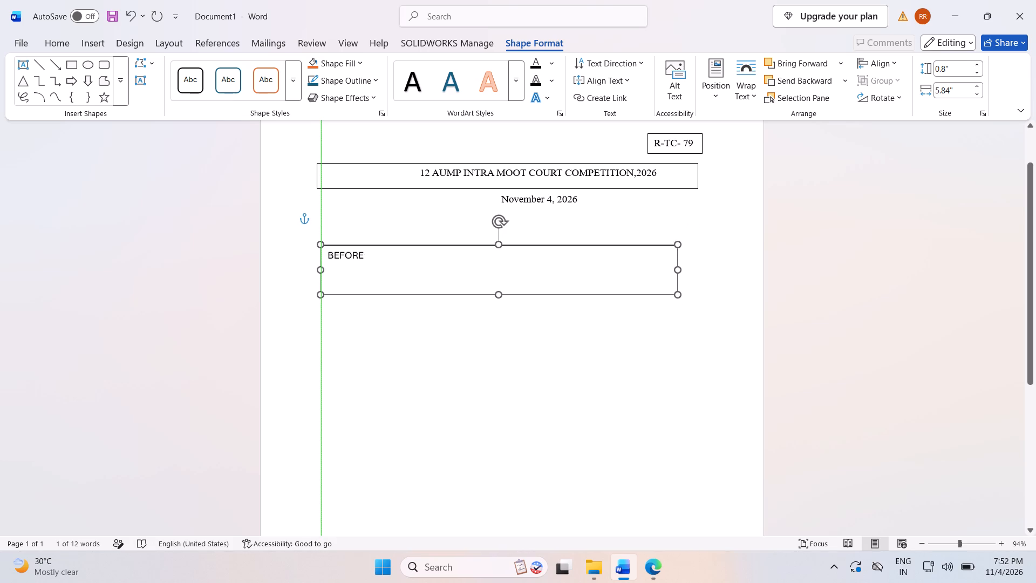
left_click_drag(512, 234, 511, 206)
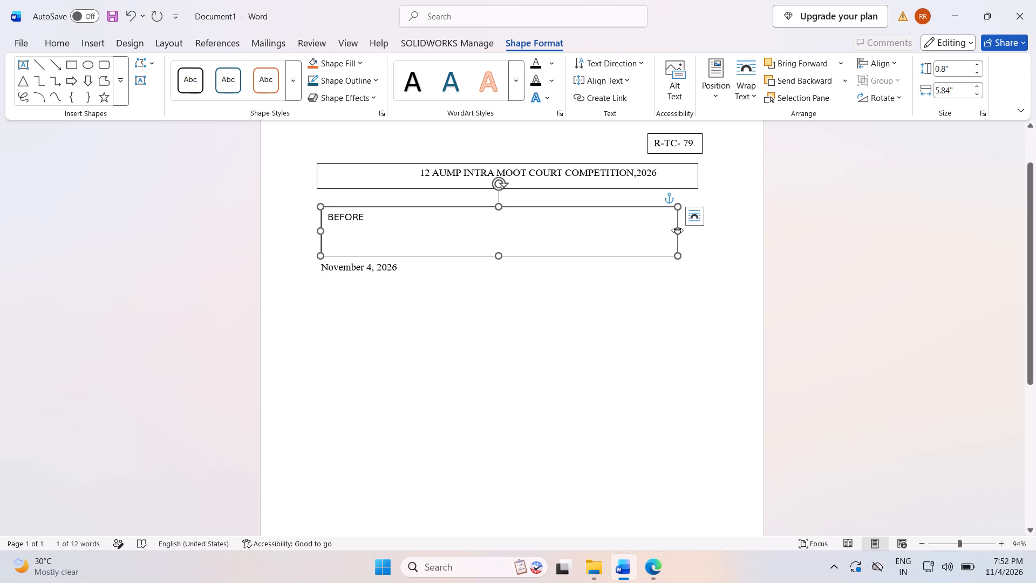
left_click_drag(677, 230, 691, 228)
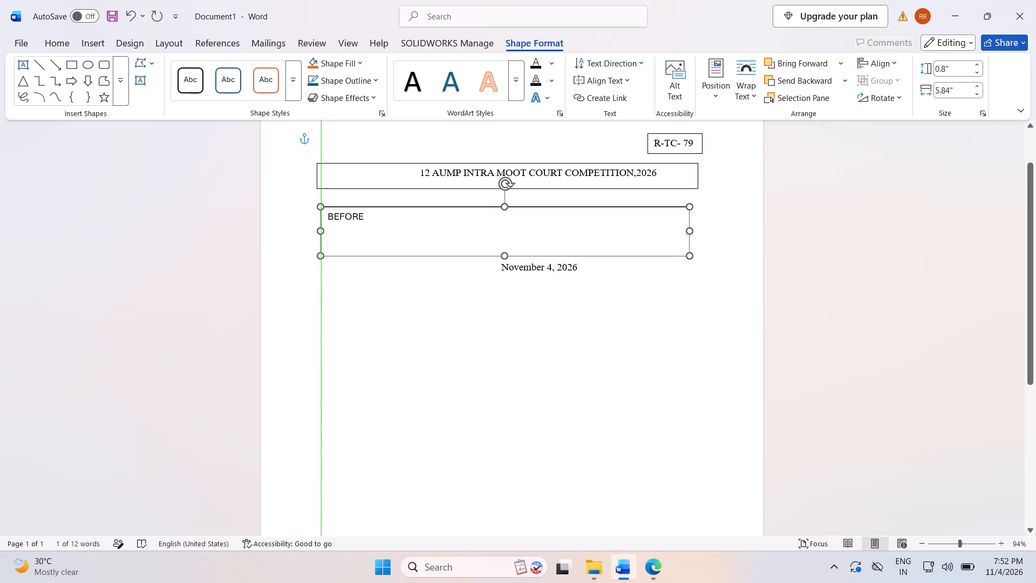
left_click_drag(691, 228, 690, 281)
left_click_drag(690, 281, 671, 286)
left_click(670, 285)
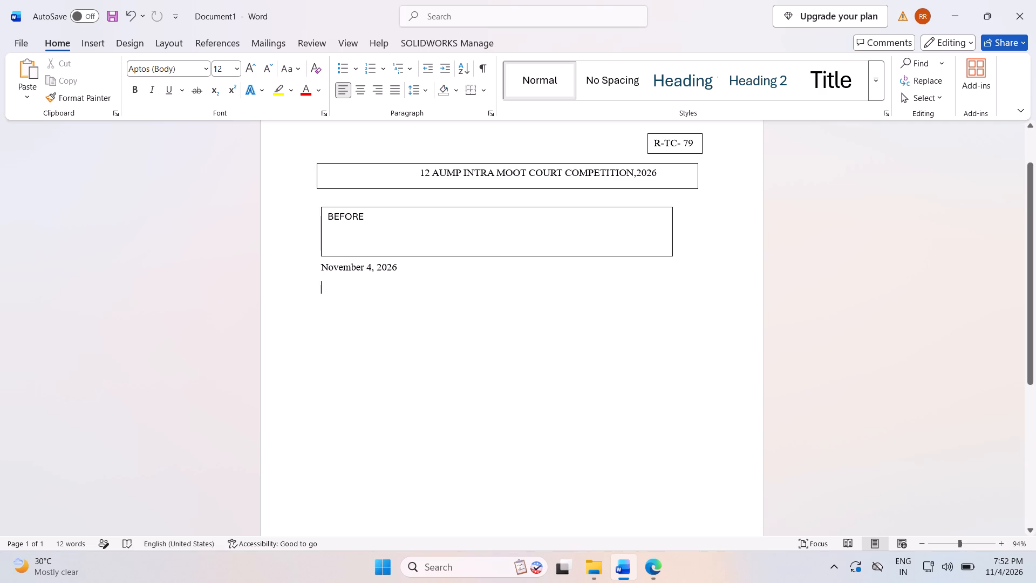
left_click(422, 235)
left_click_drag(461, 255, 468, 267)
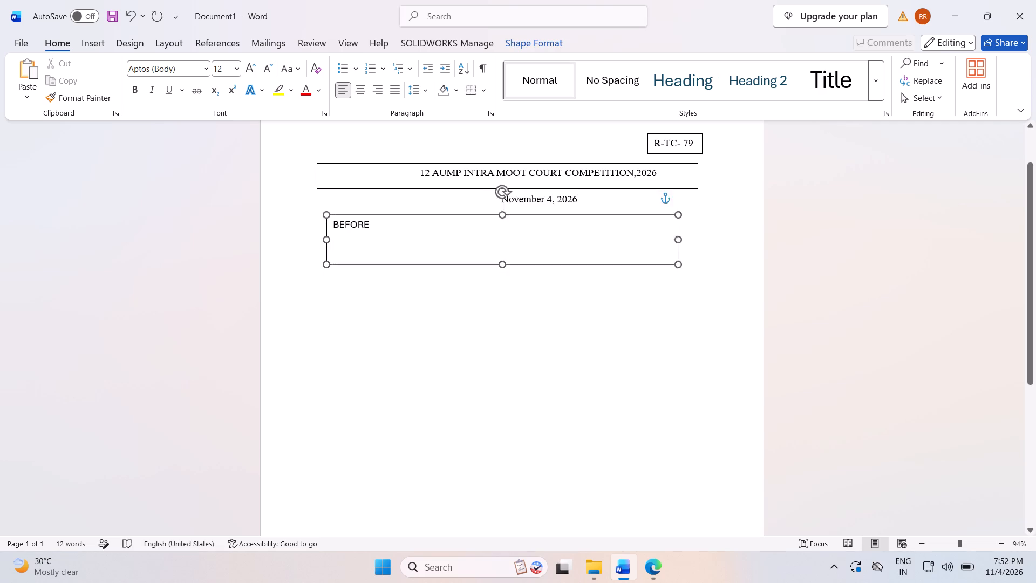
left_click_drag(468, 267, 470, 256)
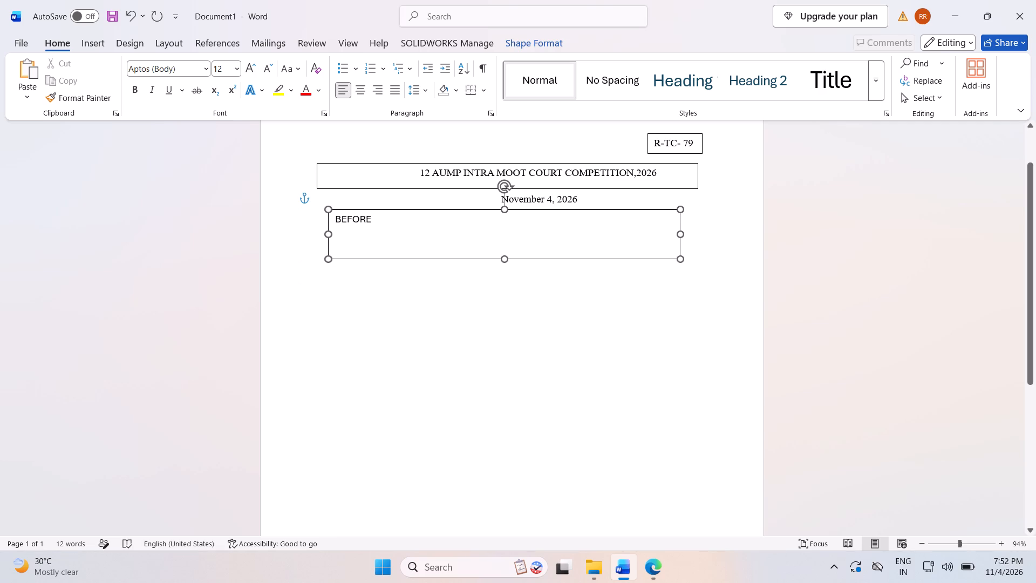
left_click_drag(470, 256, 478, 282)
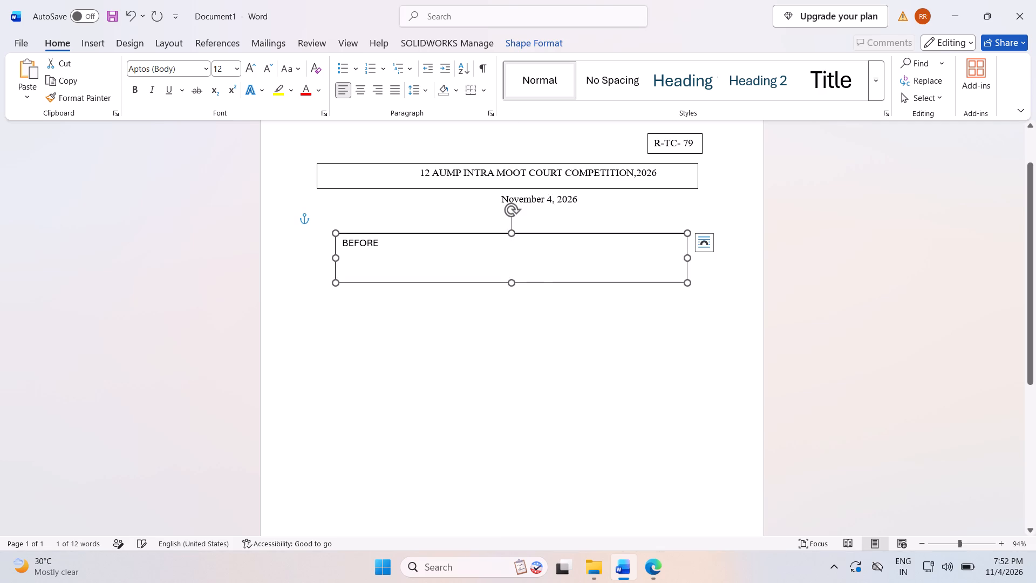
Shrink the BEFORE text box to single-line height and stretch its sides to span the page margins.
left_click_drag(512, 283, 513, 260)
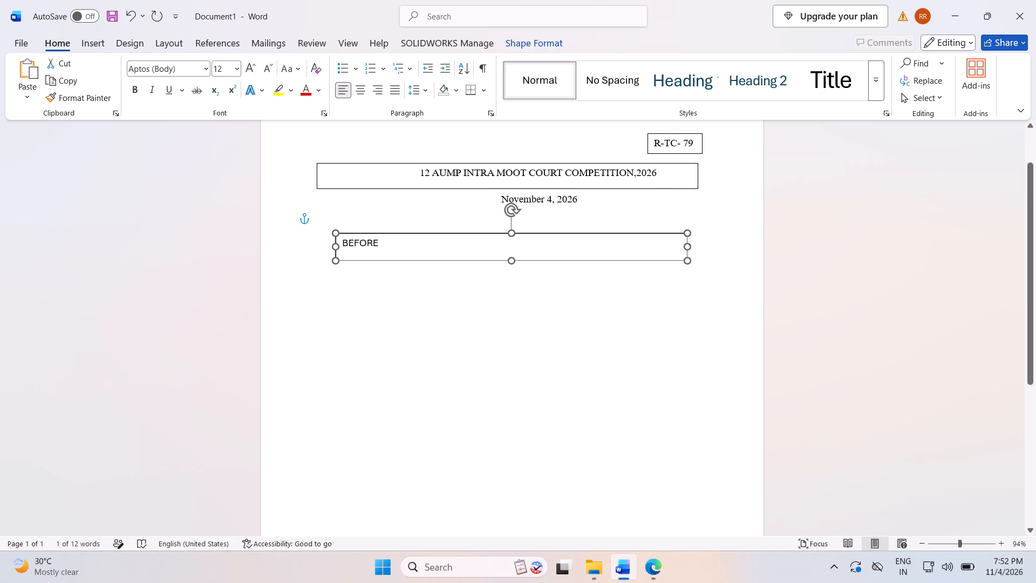
left_click_drag(513, 260, 514, 255)
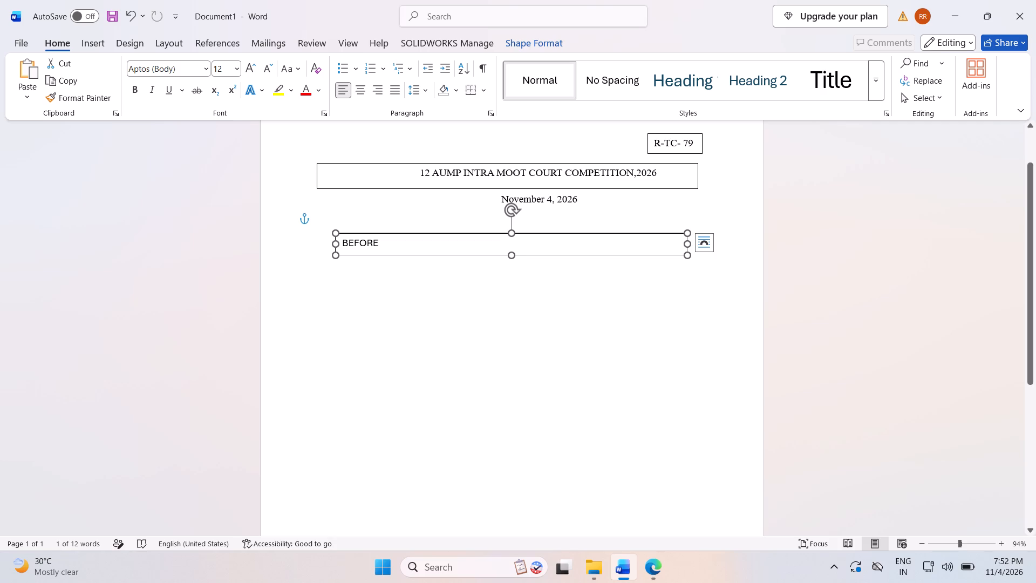
left_click_drag(688, 246, 694, 243)
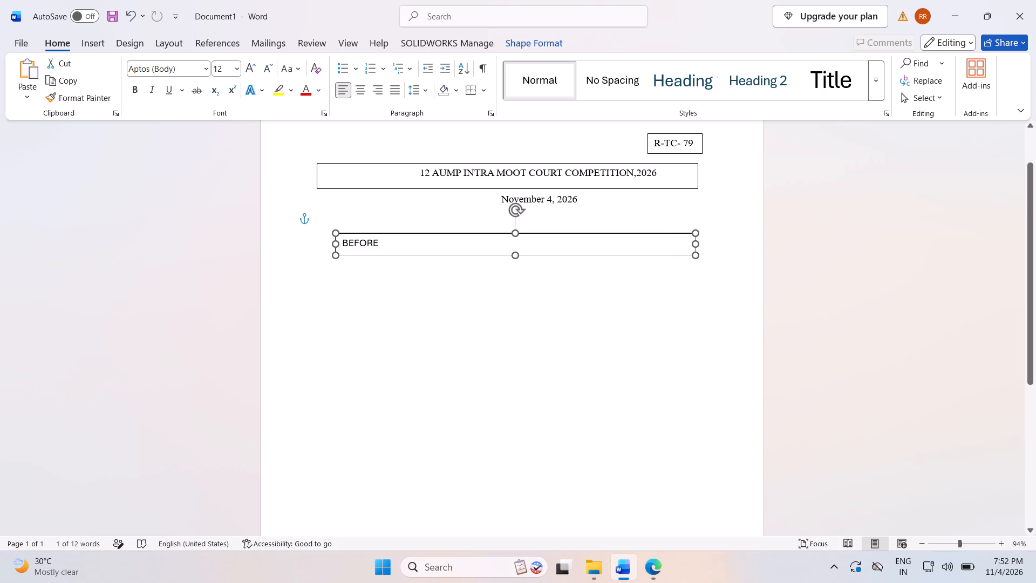
left_click_drag(694, 243, 709, 240)
left_click_drag(338, 243, 330, 245)
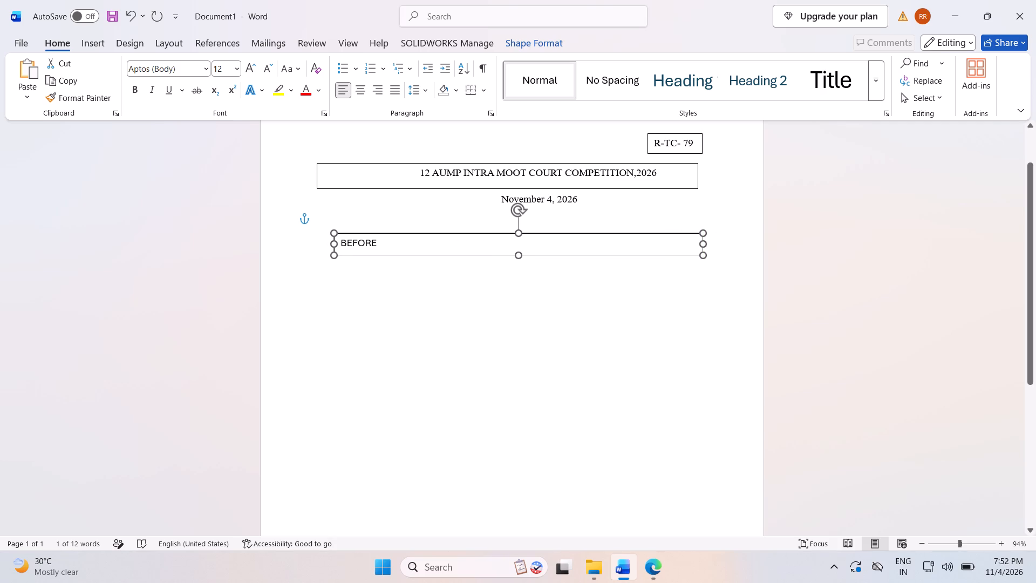
left_click_drag(330, 245, 319, 246)
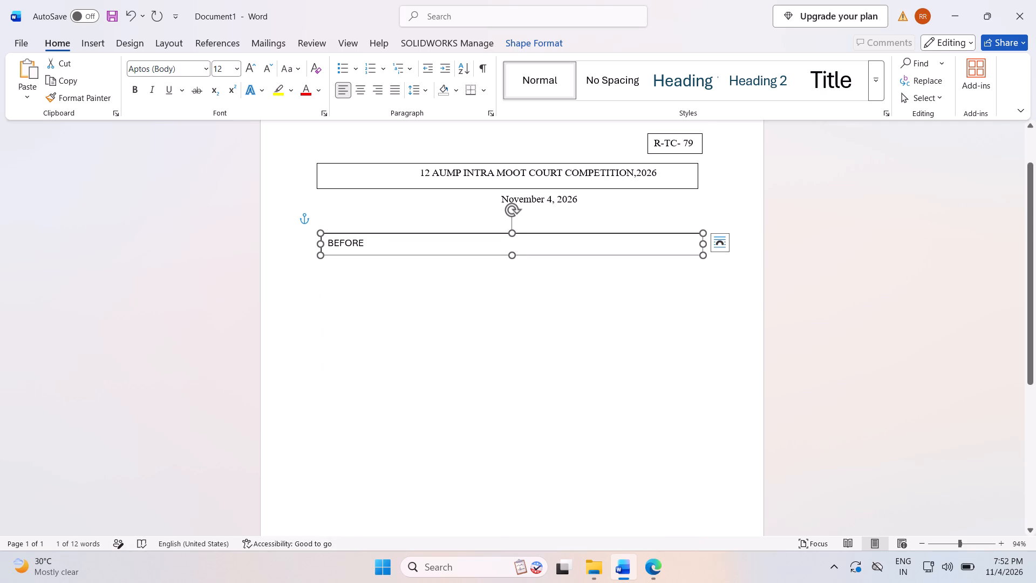
Move the BEFORE text box up to sit directly beneath the date line.
left_click_drag(442, 234, 442, 212)
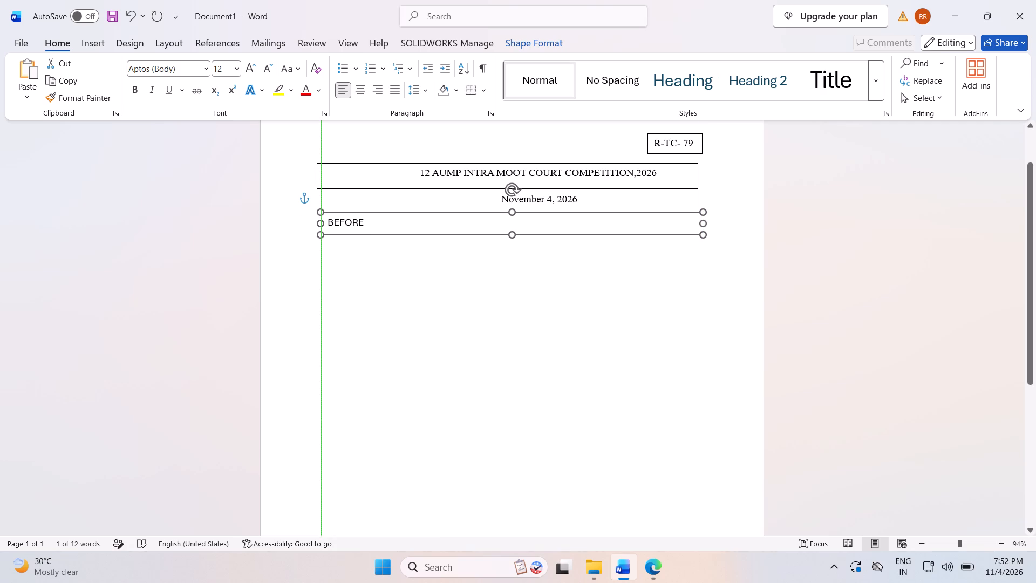
left_click_drag(442, 212, 442, 211)
left_click(459, 298)
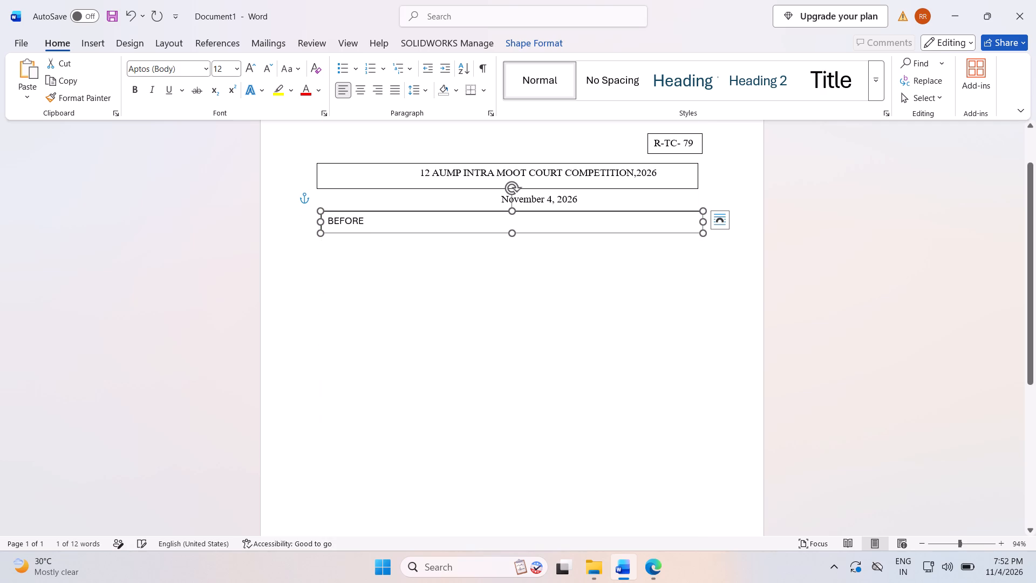
Resize the competition title box so both of its side edges line up with the BEFORE text box.
left_click(686, 175)
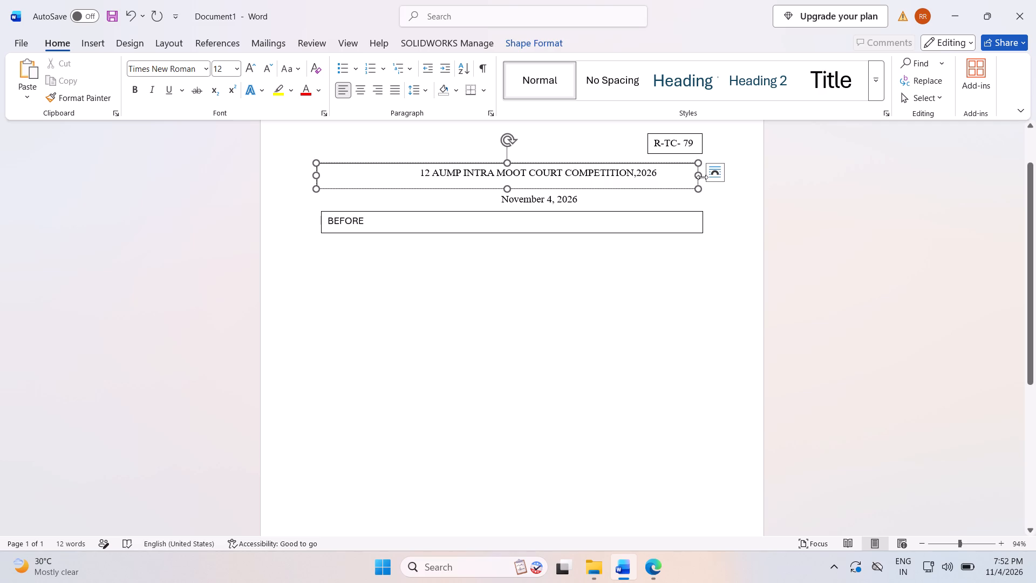
left_click_drag(701, 177, 726, 175)
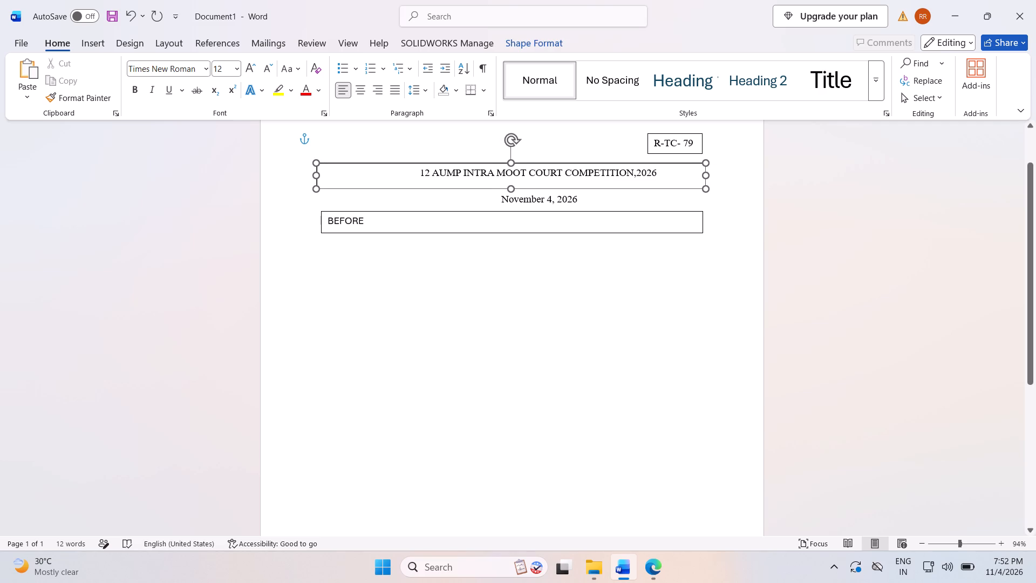
left_click_drag(726, 175, 694, 173)
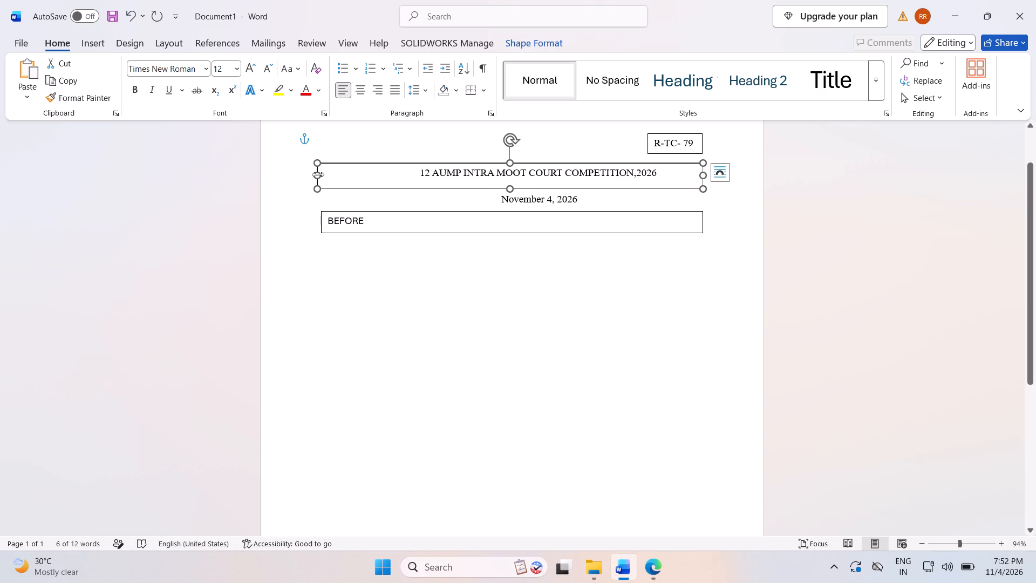
left_click_drag(318, 174, 306, 177)
left_click(444, 343)
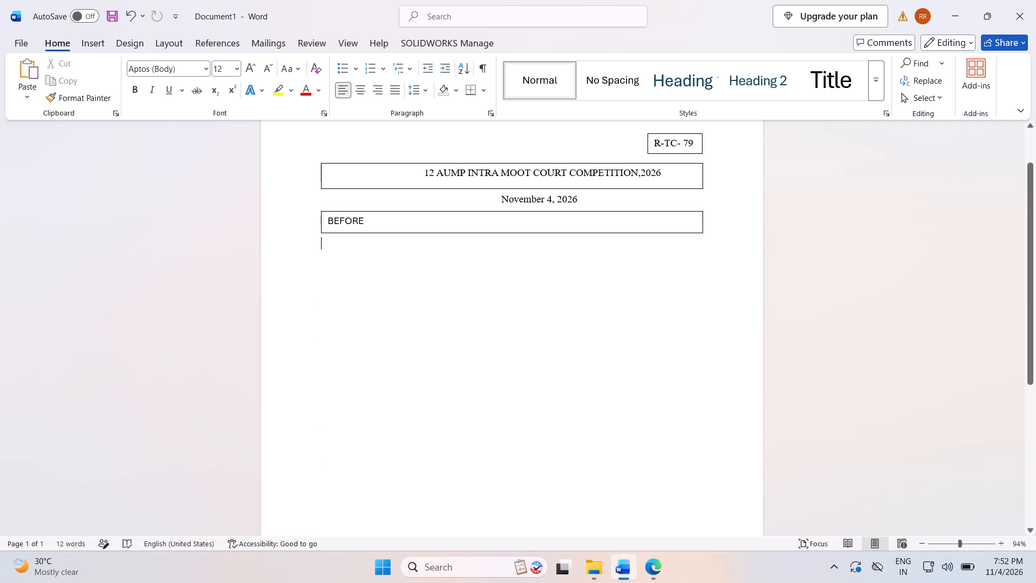
Increase the BEFORE text box's height to make room for further lines of text.
left_click(388, 223)
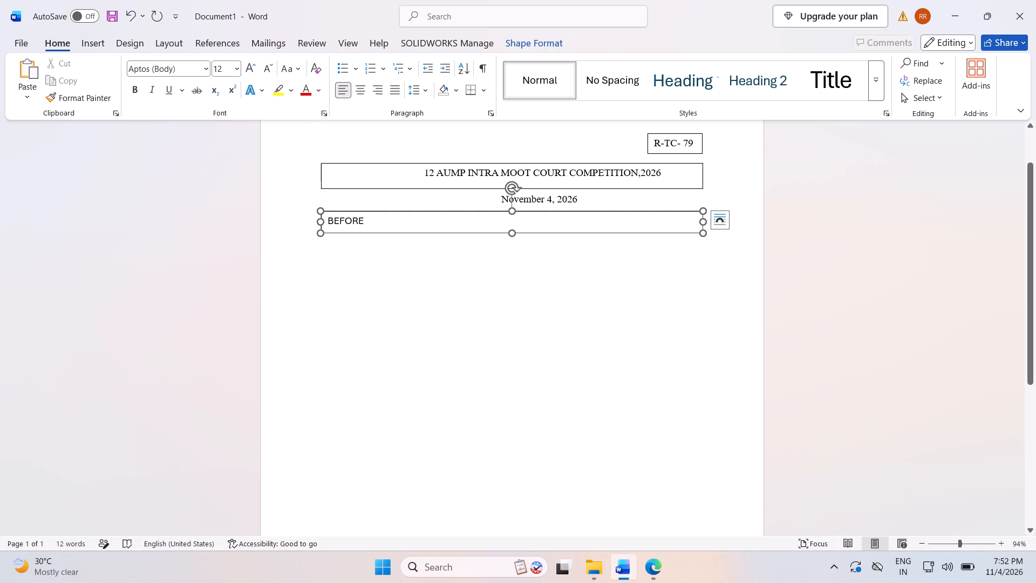
key("Return")
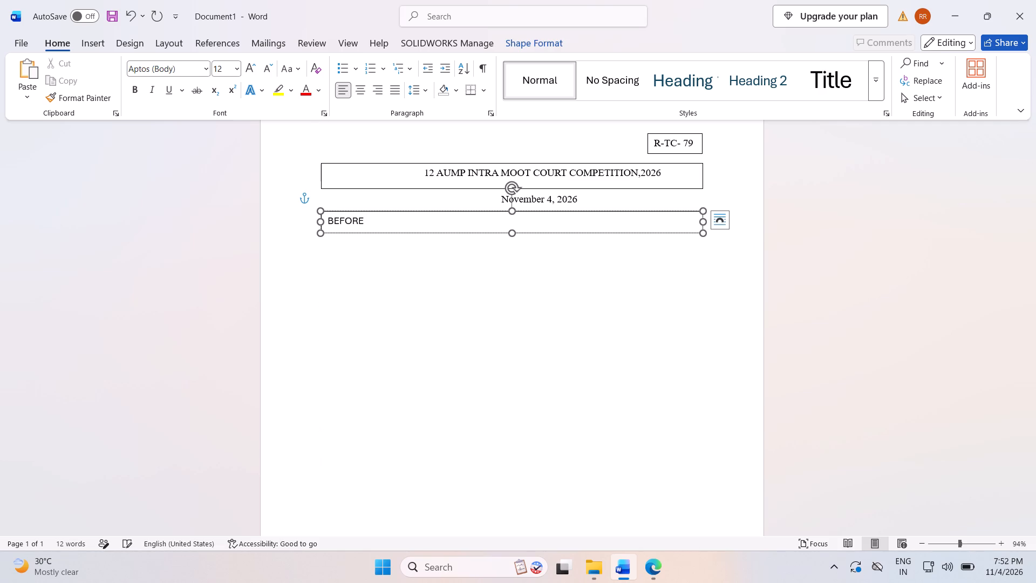
left_click(388, 224)
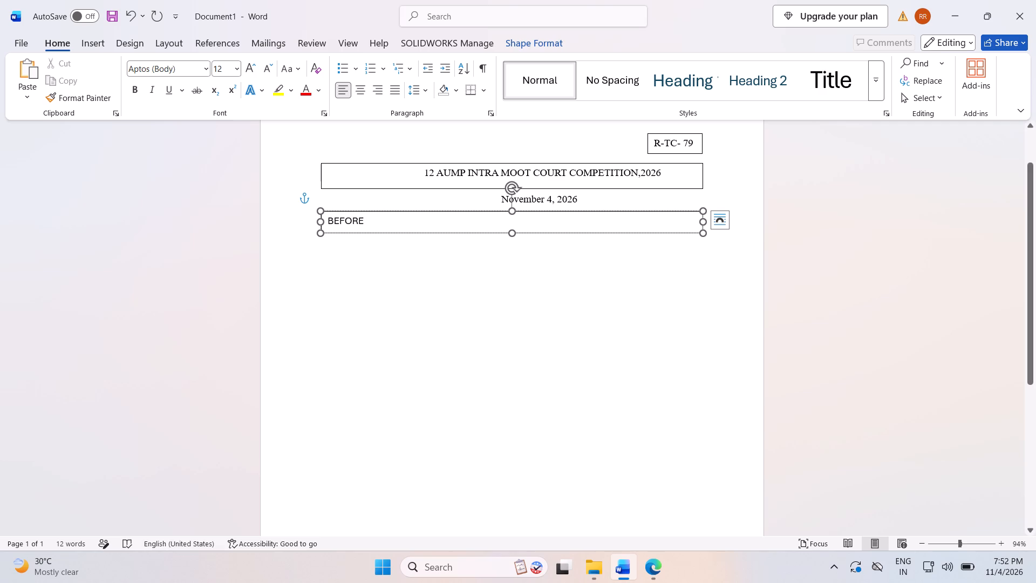
key("Return")
left_click(327, 222)
left_click_drag(510, 233, 517, 271)
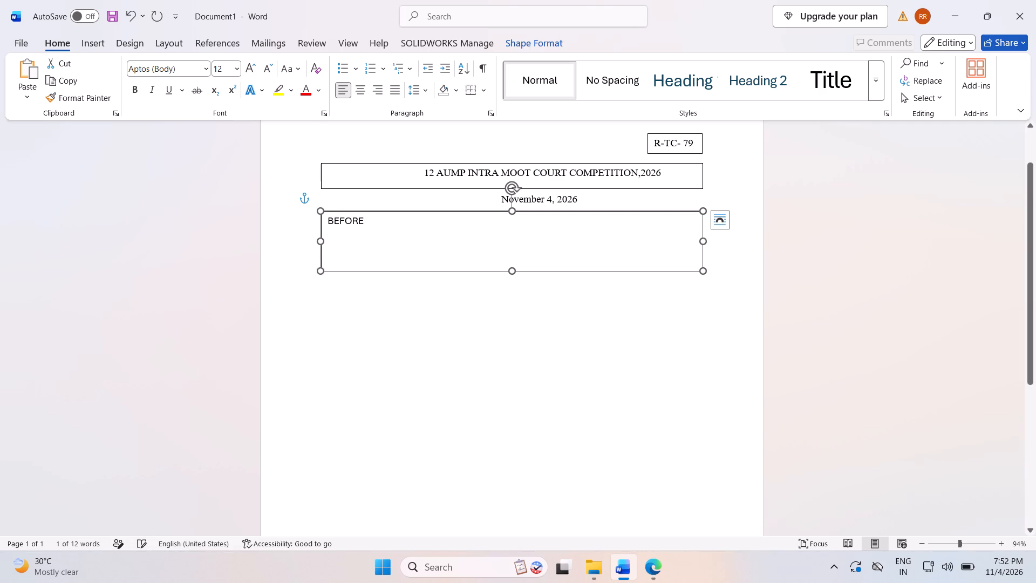
Shift the word BEFORE to the middle of its line in the text box using leading spaces.
left_click(324, 221)
key("space")
key("space")
key("space")
key("space")
key("space")
key("space")
key("space")
key("space")
key("space")
key("space")
key("space")
key("space")
key("space")
key("space")
key("space")
key("space")
key("space")
key("space")
key("space")
key("space")
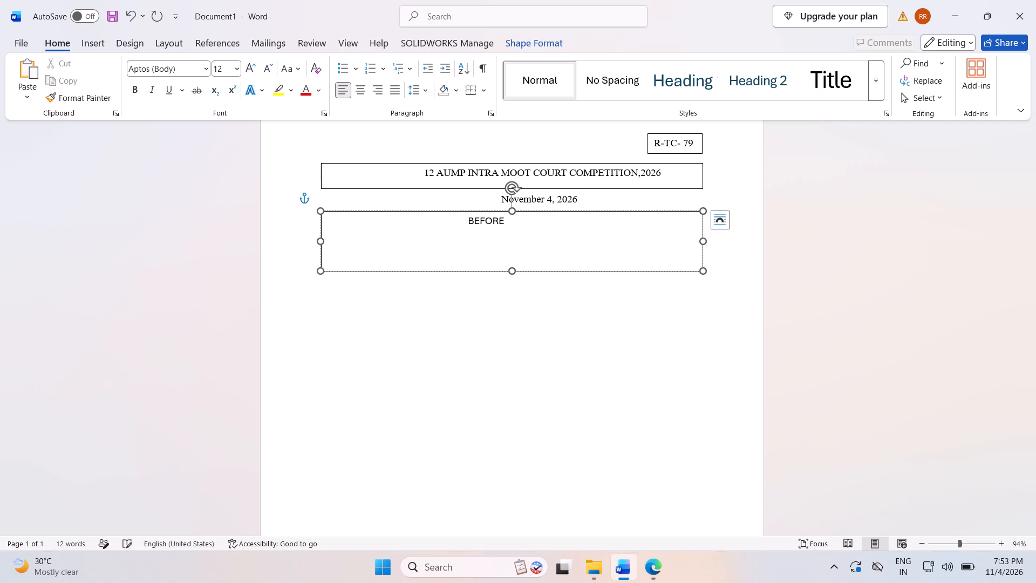
key("space")
key("space")
key("space")
Start a new line beneath the word BEFORE inside the text box.
left_click(562, 223)
key("Return")
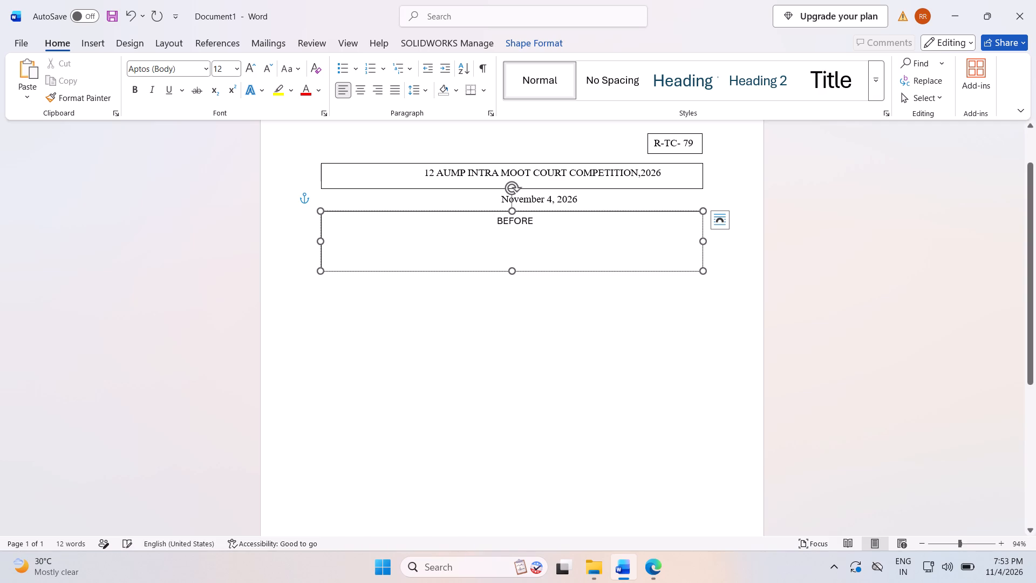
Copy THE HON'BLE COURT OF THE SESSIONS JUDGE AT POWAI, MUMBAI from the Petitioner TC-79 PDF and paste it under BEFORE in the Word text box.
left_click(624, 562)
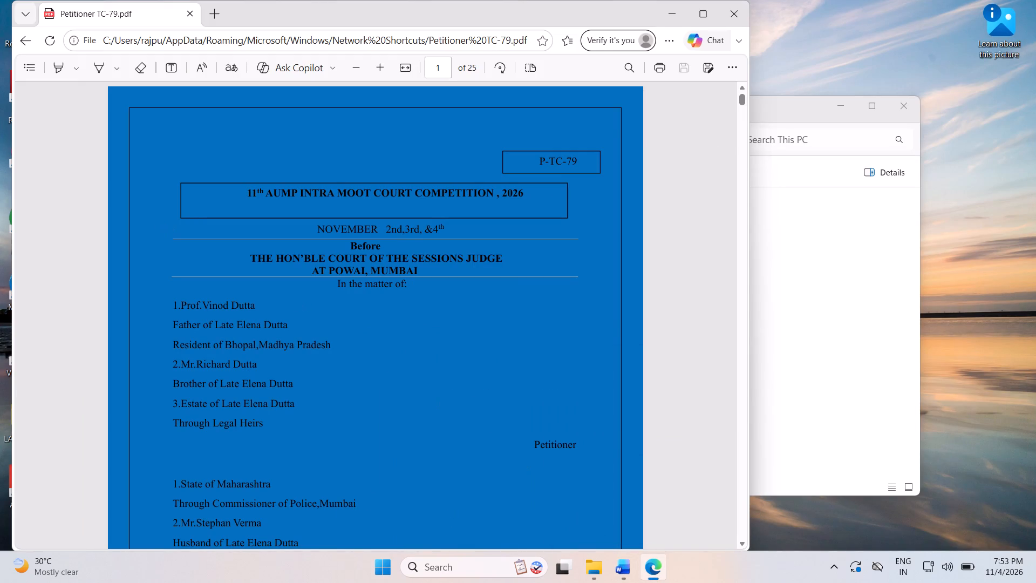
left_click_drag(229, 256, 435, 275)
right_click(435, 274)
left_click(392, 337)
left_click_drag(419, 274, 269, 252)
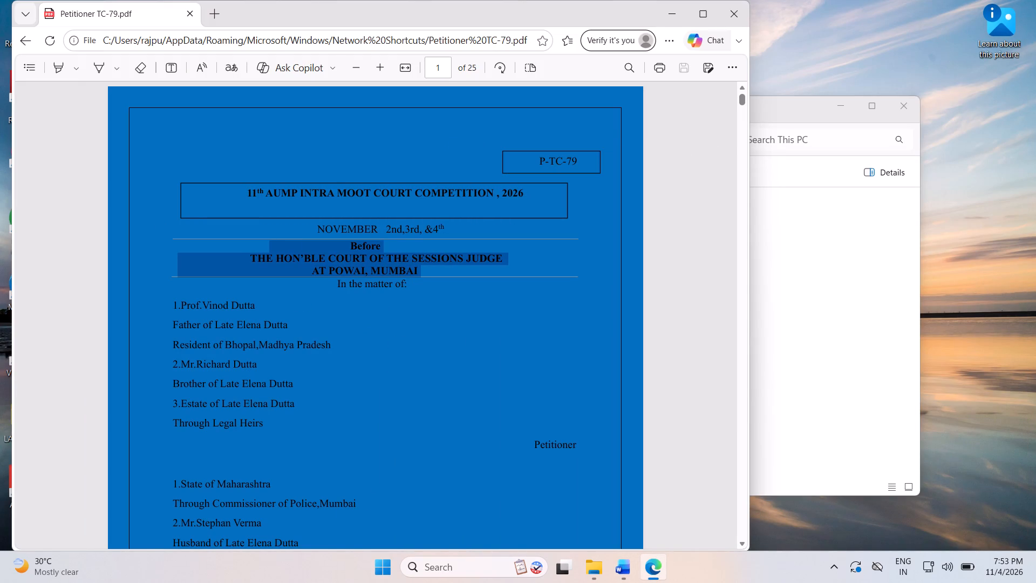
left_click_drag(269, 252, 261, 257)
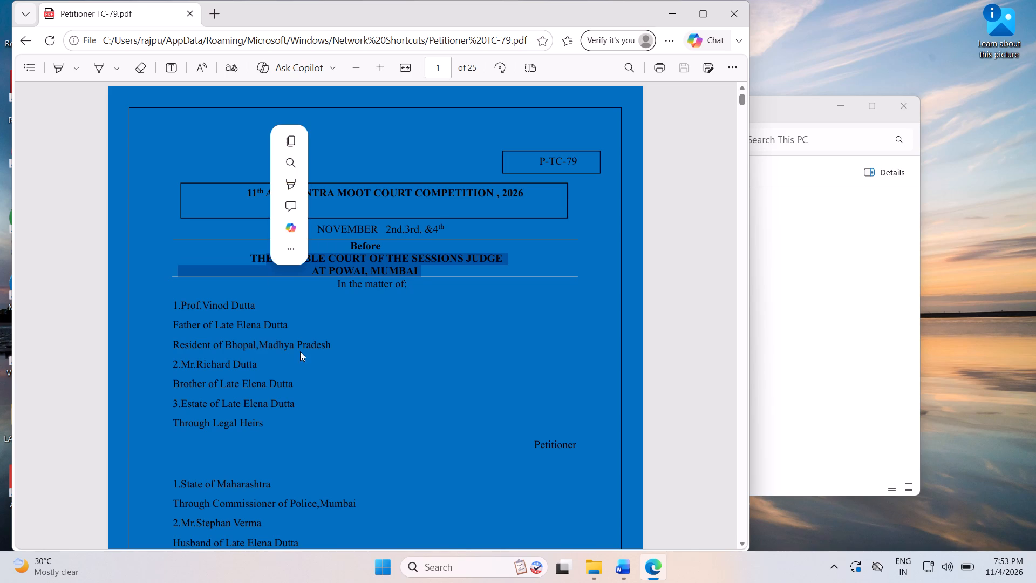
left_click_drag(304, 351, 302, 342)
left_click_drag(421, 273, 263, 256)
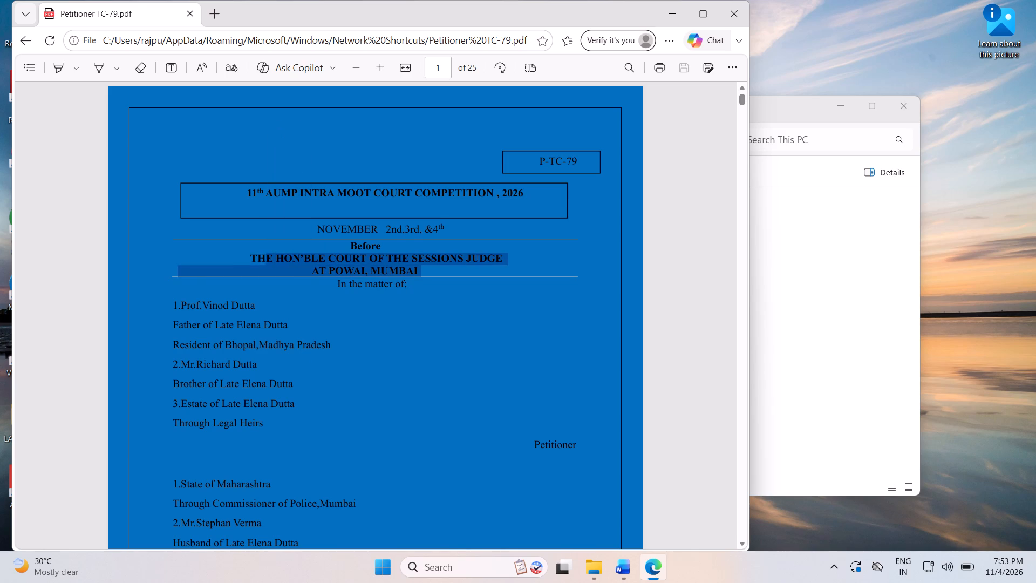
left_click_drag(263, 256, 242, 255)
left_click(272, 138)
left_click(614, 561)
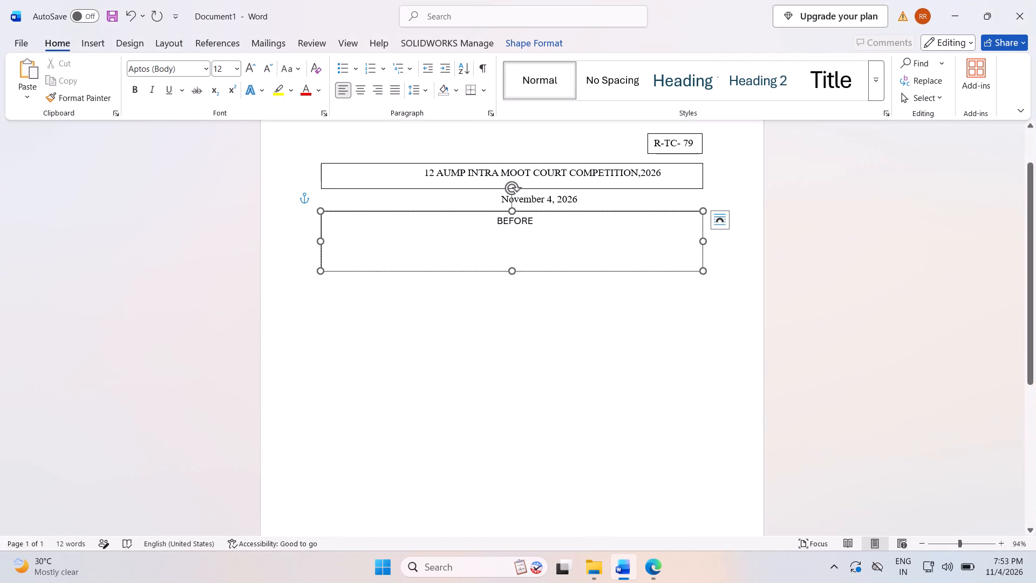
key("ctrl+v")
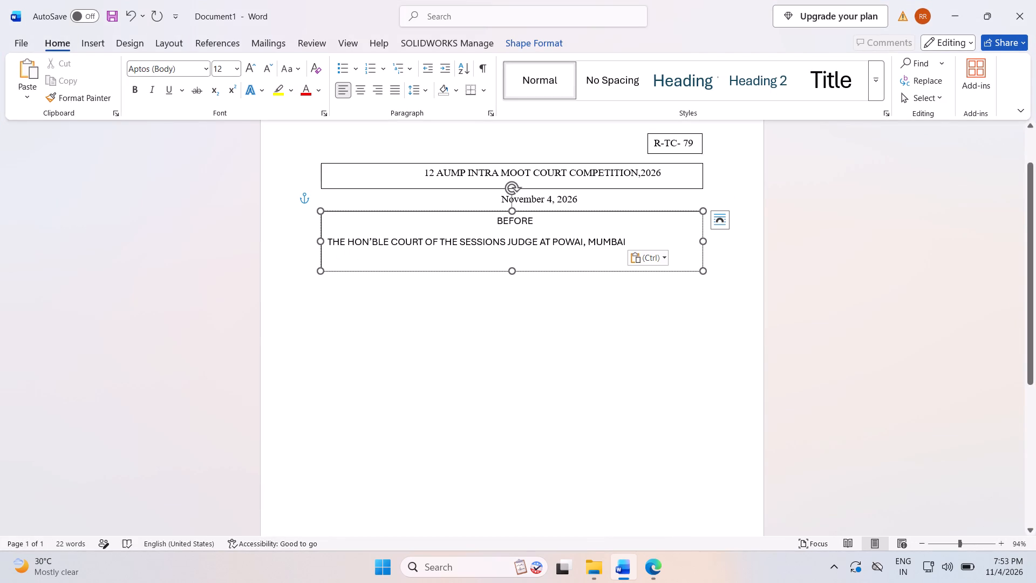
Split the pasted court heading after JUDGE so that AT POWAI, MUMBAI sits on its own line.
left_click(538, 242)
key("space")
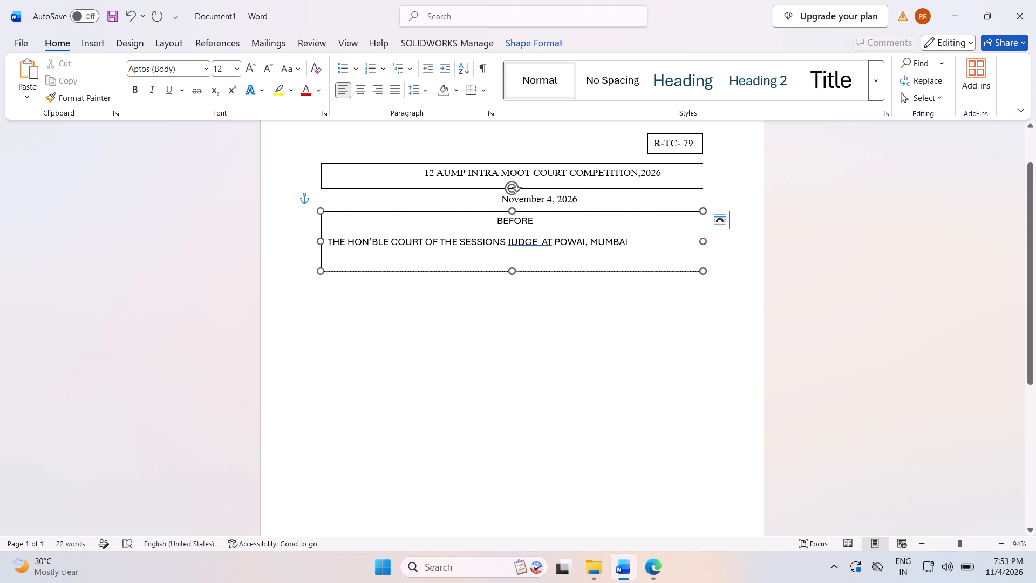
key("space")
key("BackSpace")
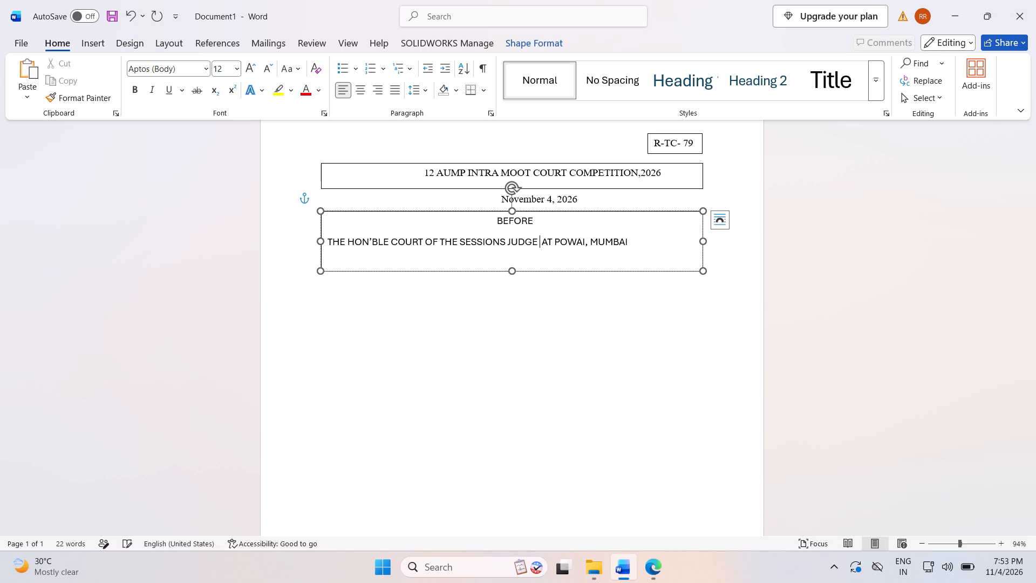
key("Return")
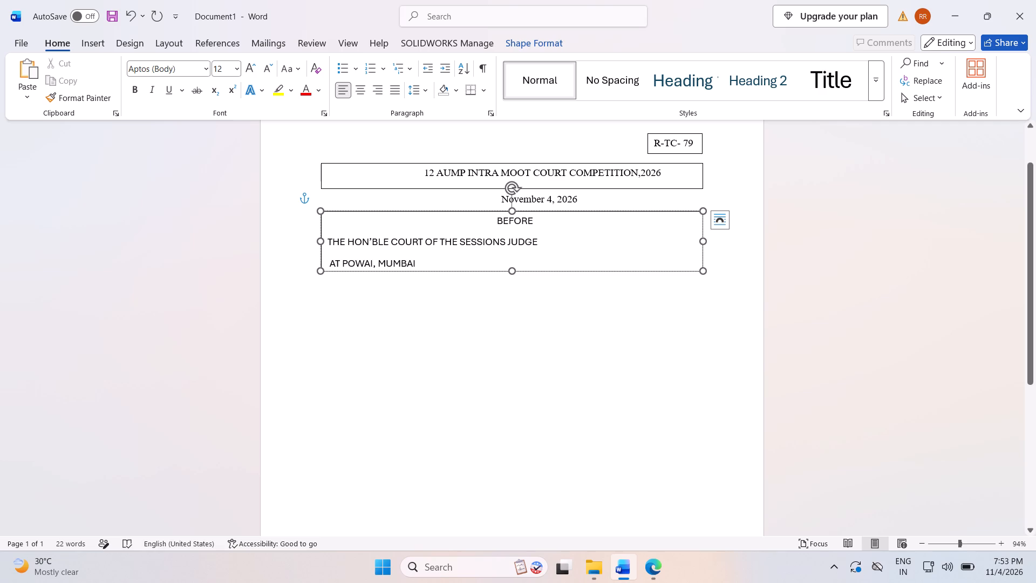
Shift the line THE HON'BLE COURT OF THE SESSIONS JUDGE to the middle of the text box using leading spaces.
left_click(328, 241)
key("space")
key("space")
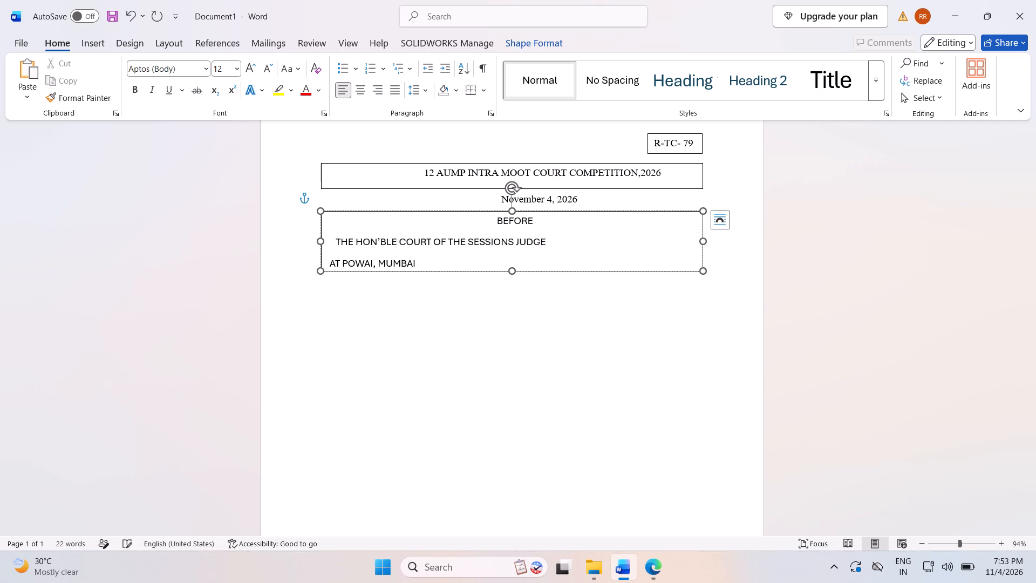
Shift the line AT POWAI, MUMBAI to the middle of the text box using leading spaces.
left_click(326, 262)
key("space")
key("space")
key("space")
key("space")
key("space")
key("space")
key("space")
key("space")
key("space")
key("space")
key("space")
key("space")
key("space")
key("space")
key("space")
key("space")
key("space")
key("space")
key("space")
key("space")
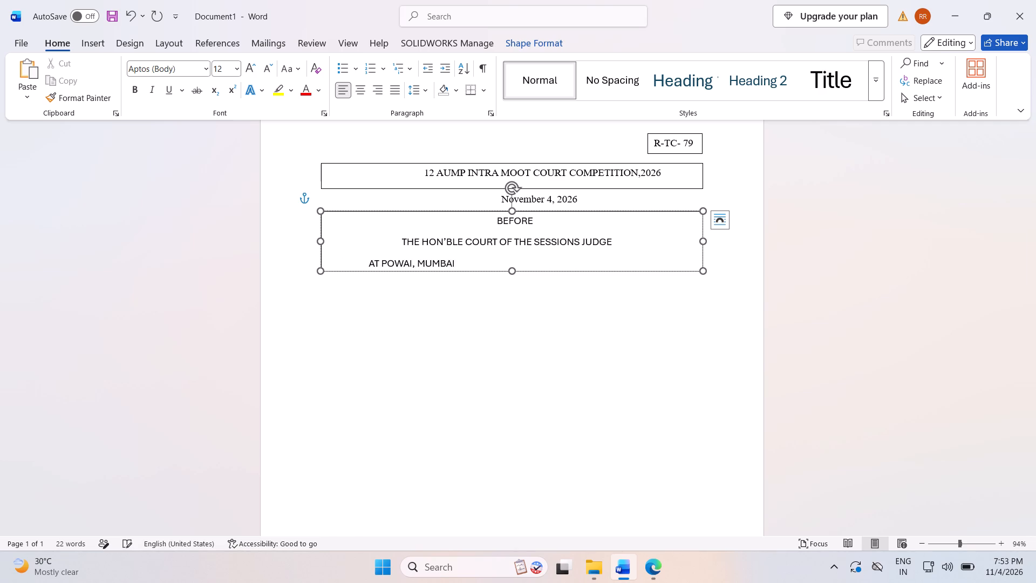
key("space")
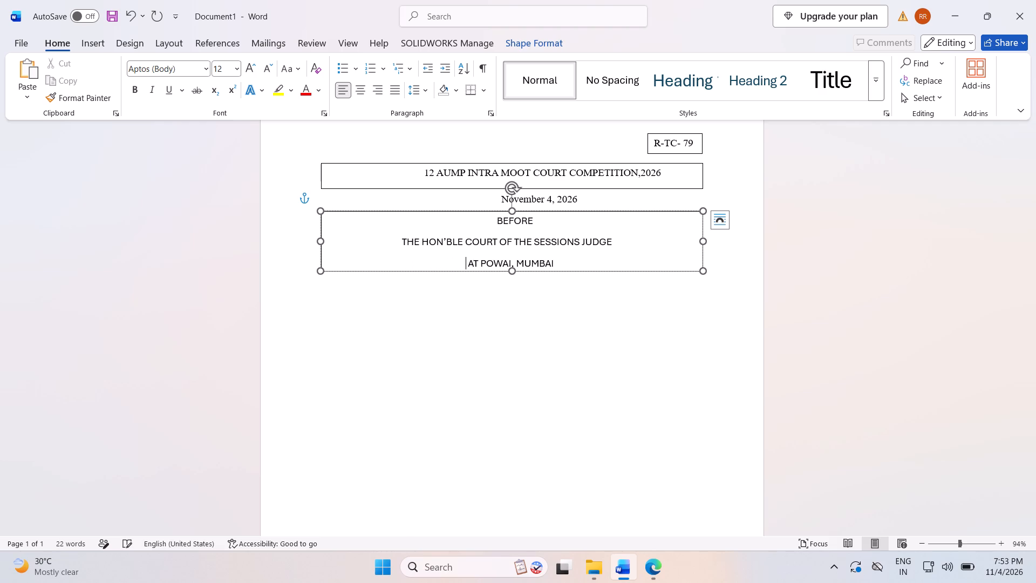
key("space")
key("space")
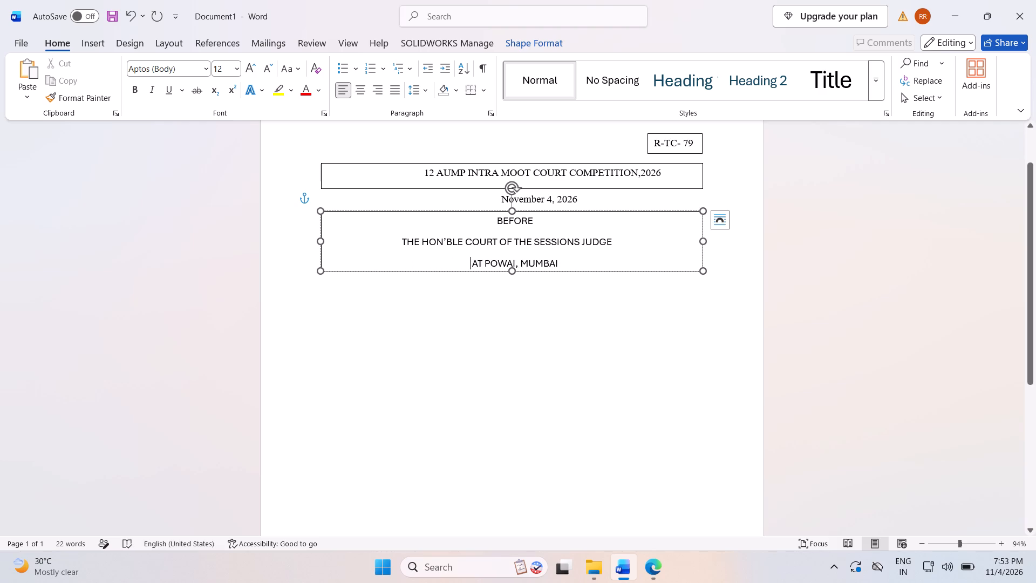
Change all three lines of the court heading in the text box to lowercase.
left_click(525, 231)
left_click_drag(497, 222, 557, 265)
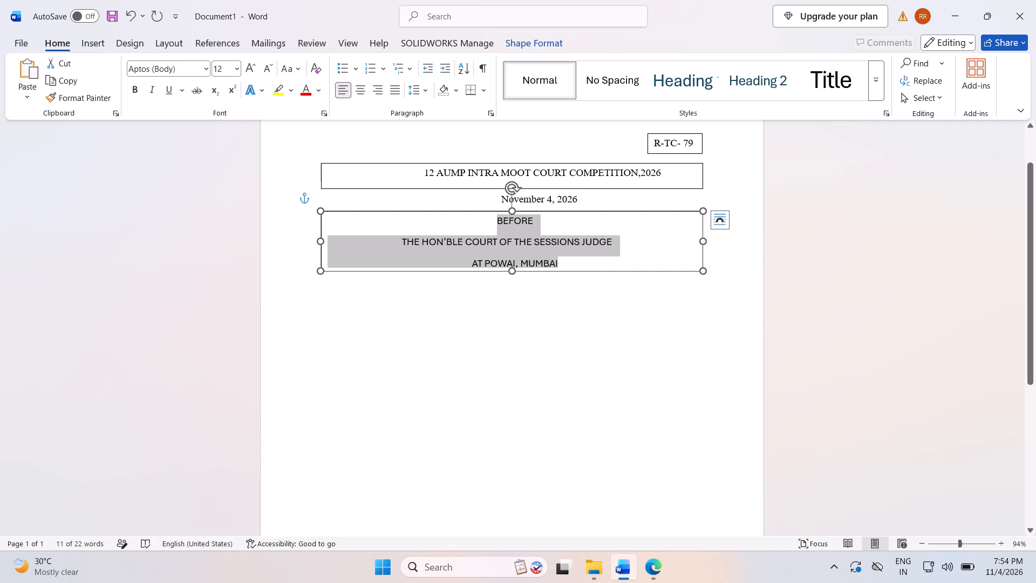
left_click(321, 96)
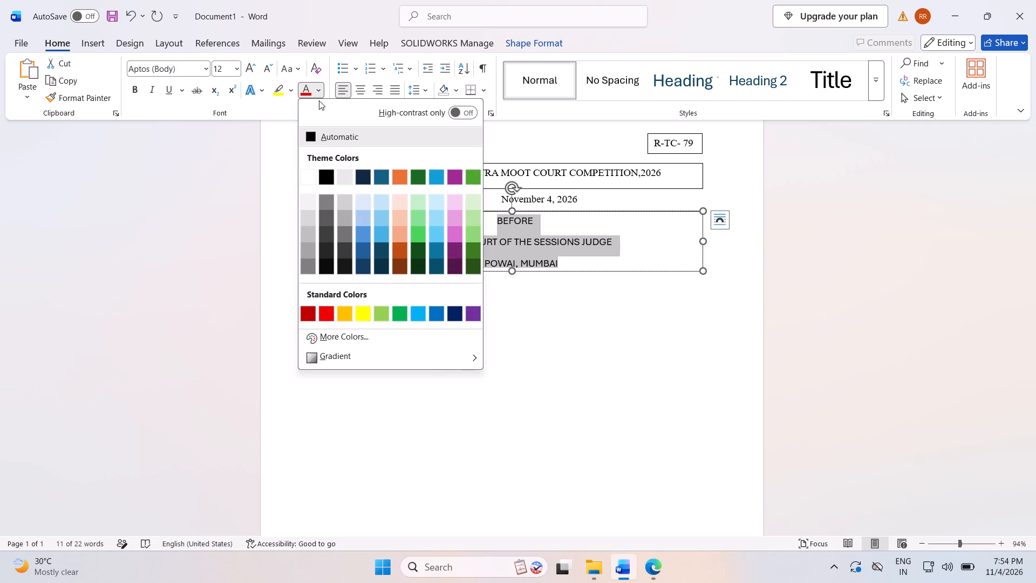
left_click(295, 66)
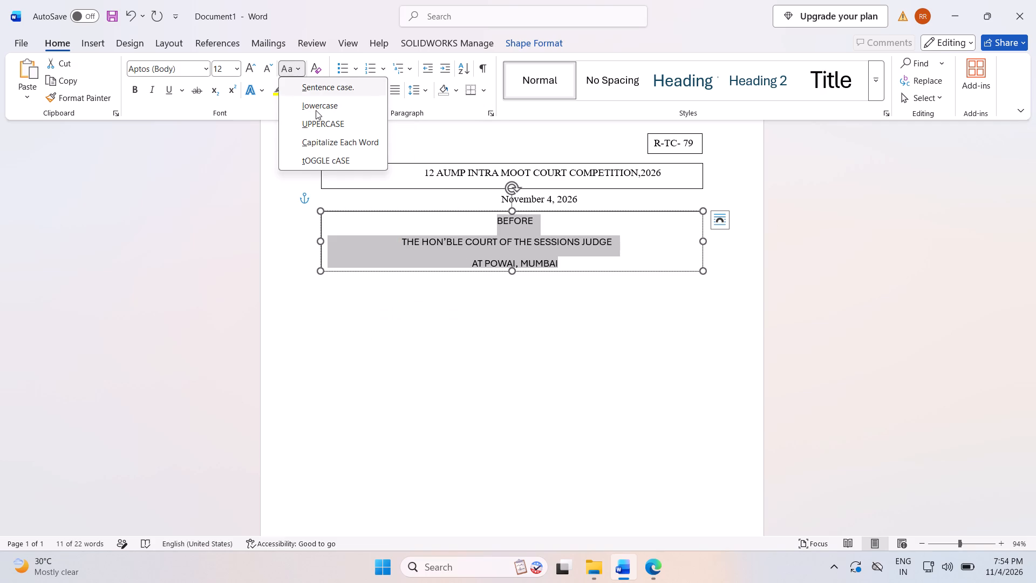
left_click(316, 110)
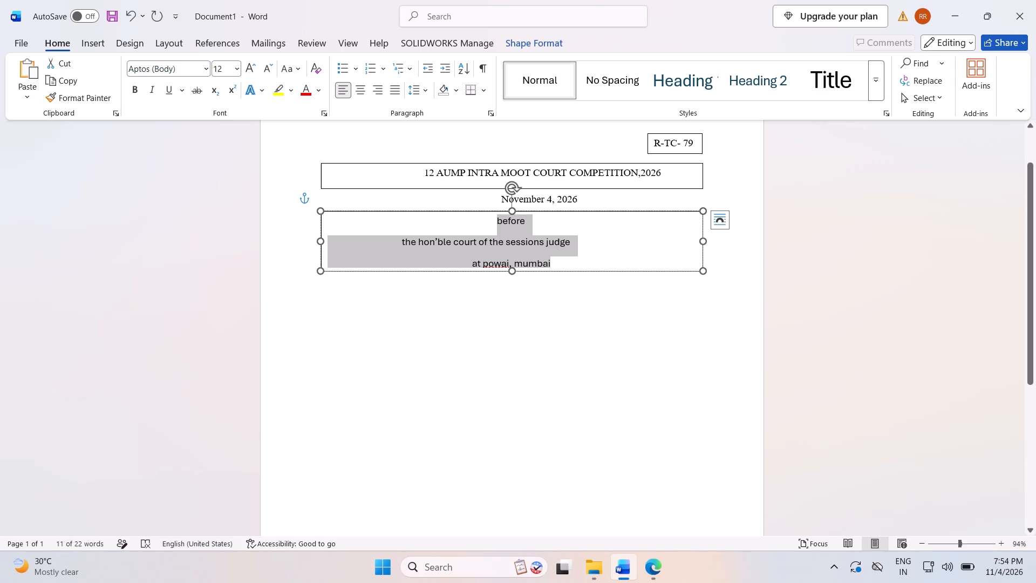
Remove the whole court heading text box from the page.
left_click(484, 226)
left_click(494, 214)
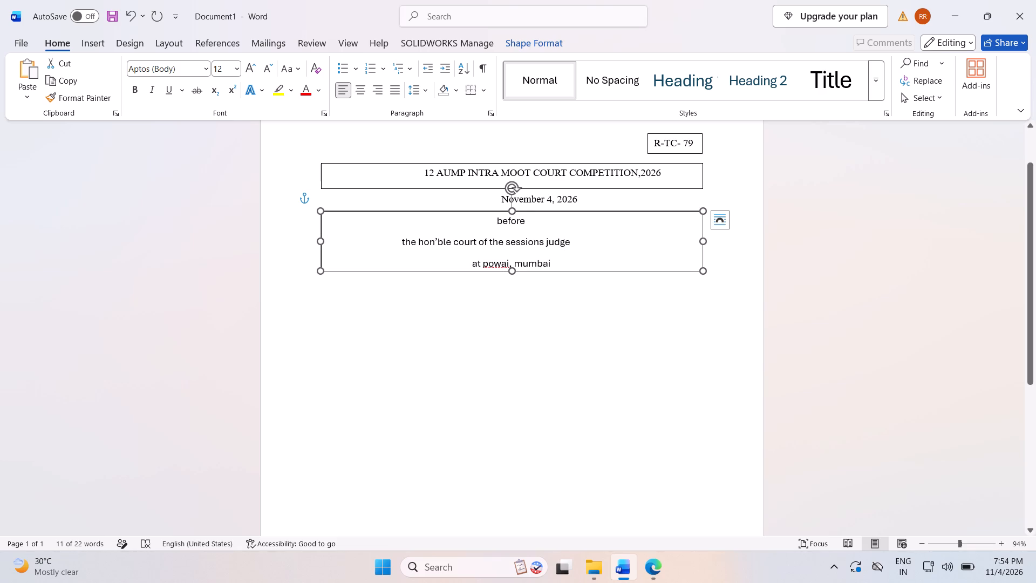
left_click_drag(493, 220, 506, 229)
left_click(577, 263)
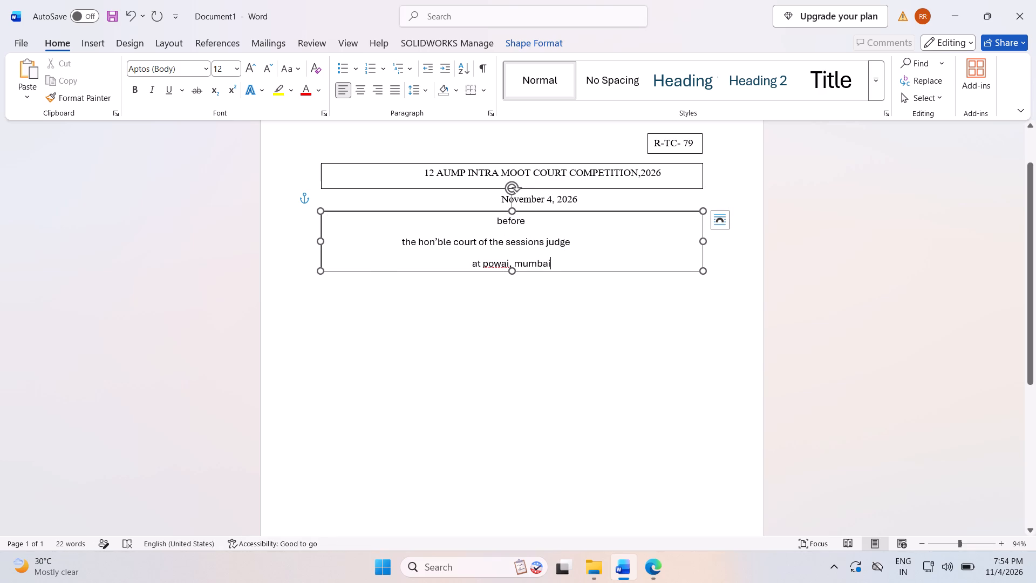
left_click_drag(560, 268, 546, 292)
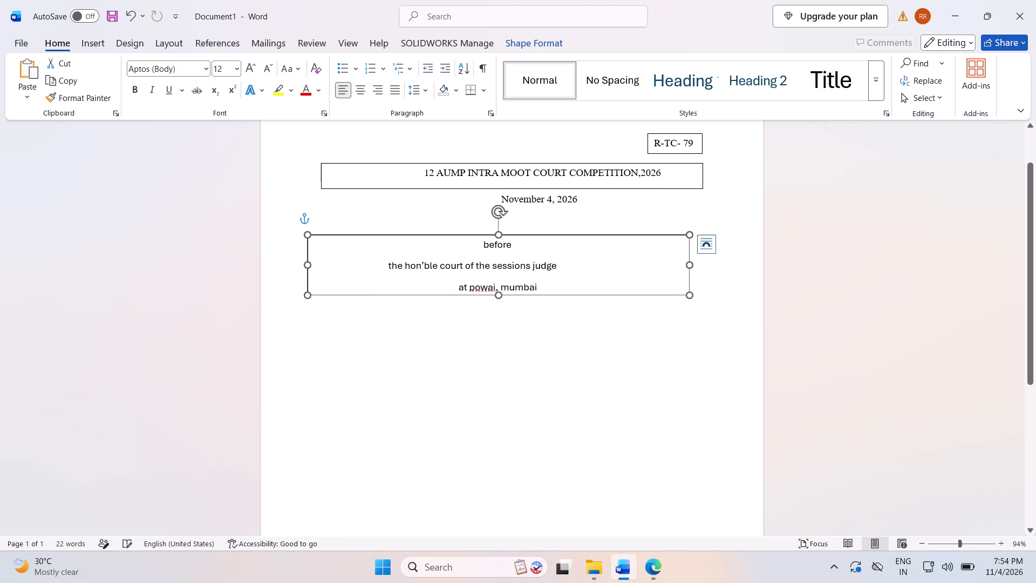
right_click(543, 268)
left_click(577, 212)
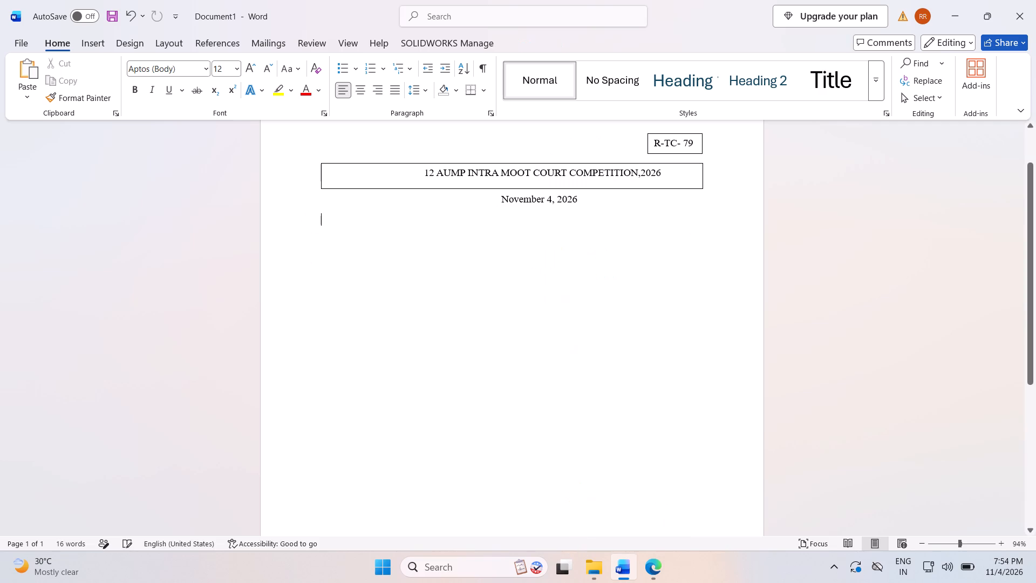
Insert a 1x1 table below the November 4, 2026 line and apply a plain table style with only horizontal borders.
left_click(442, 271)
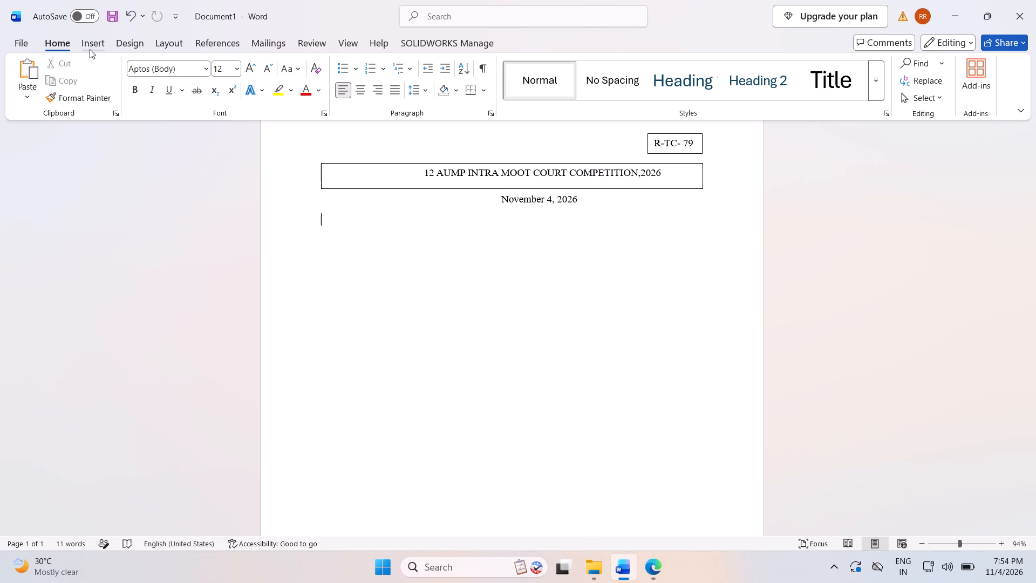
left_click(90, 49)
left_click(120, 81)
left_click(108, 87)
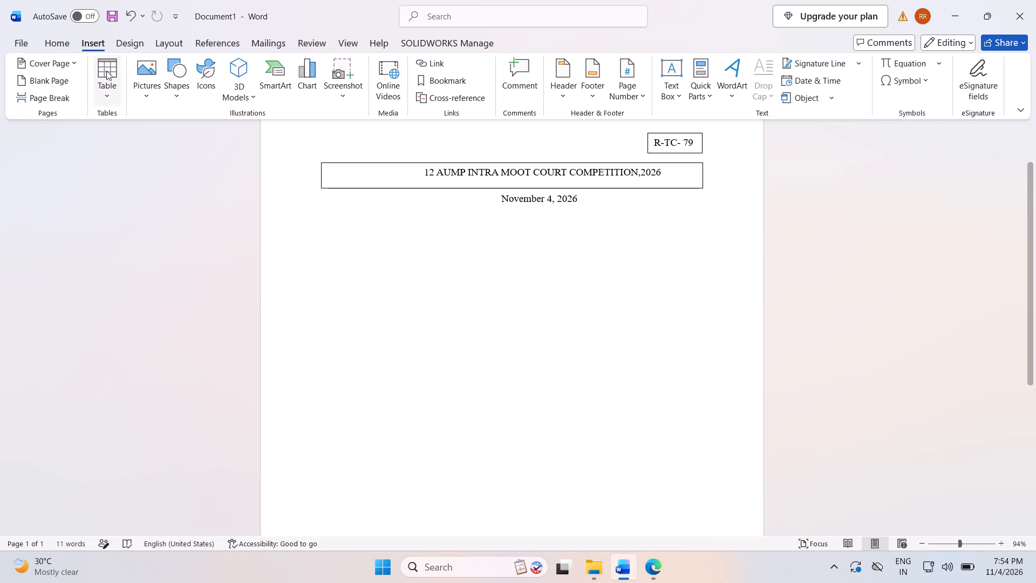
left_click(106, 70)
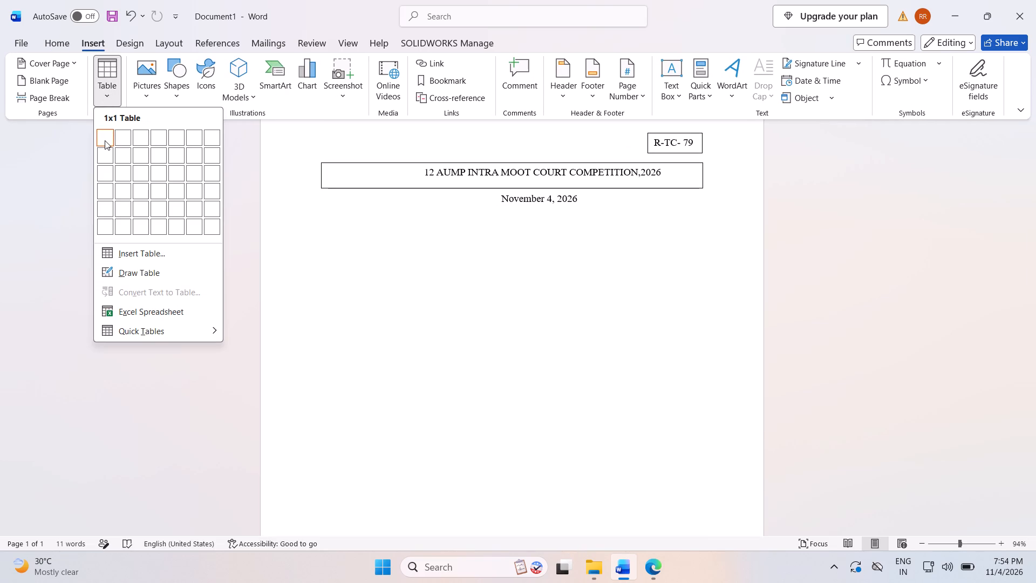
left_click(105, 140)
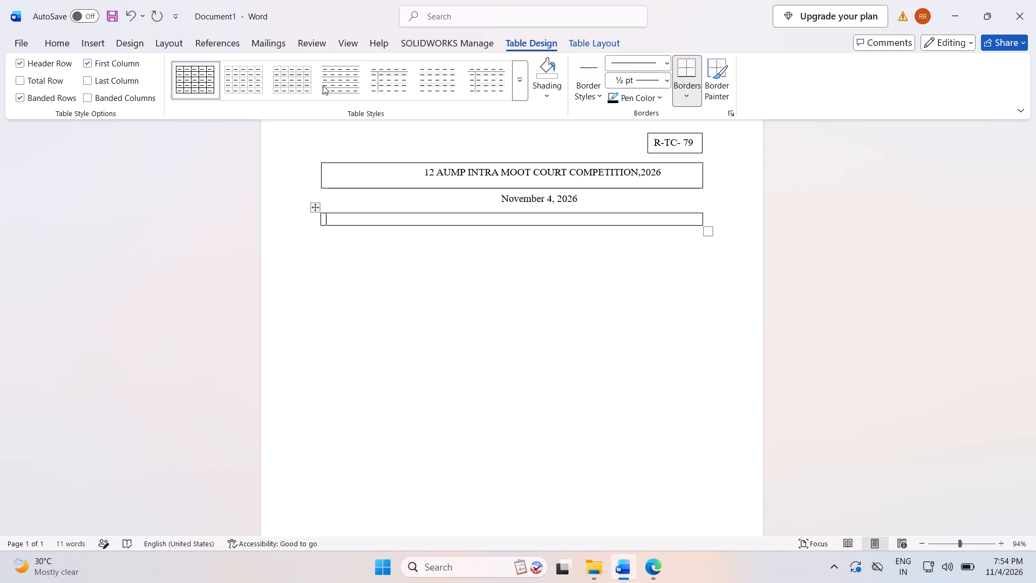
left_click(324, 84)
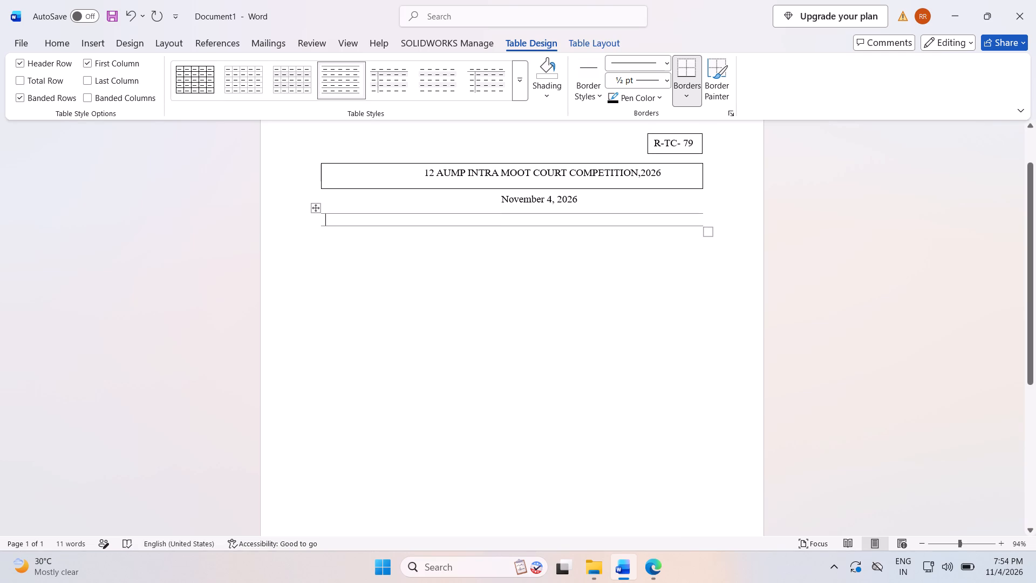
Enter the word before in the ruled table cell below the November 4, 2026 line, in lowercase letters.
left_click(514, 220)
type("BE")
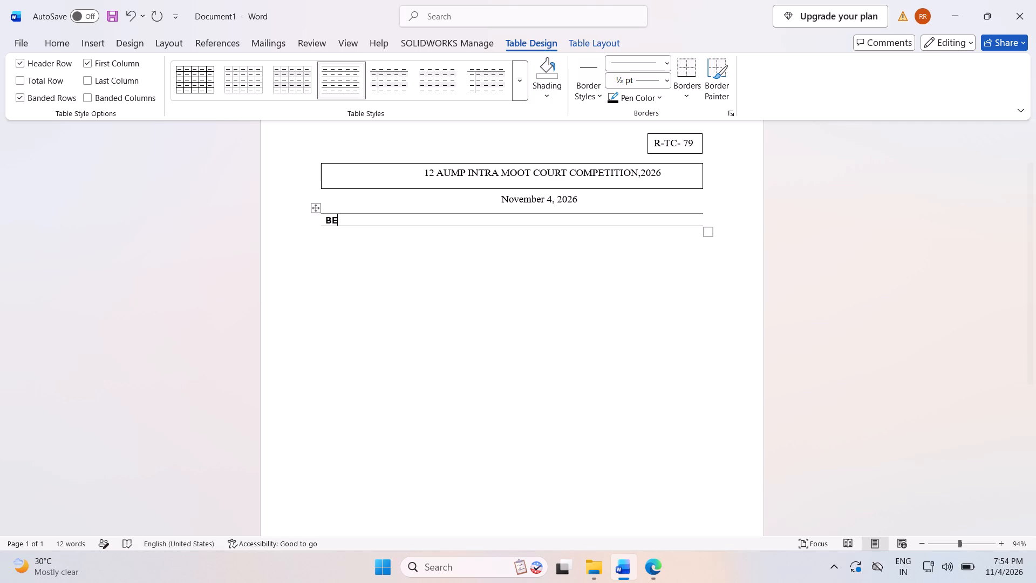
key("BackSpace")
key("BackSpace")
type("be")
type("fore")
Shift the word before to the middle of the table cell using leading spaces.
key("Left")
key("Left")
key("Left")
key("Left")
key("Left")
key("Left")
key("space")
key("space")
key("space")
key("space")
key("space")
key("space")
key("space")
key("space")
key("space")
key("space")
key("space")
key("space")
key("space")
key("space")
key("space")
key("space")
key("space")
key("space")
key("space")
key("space")
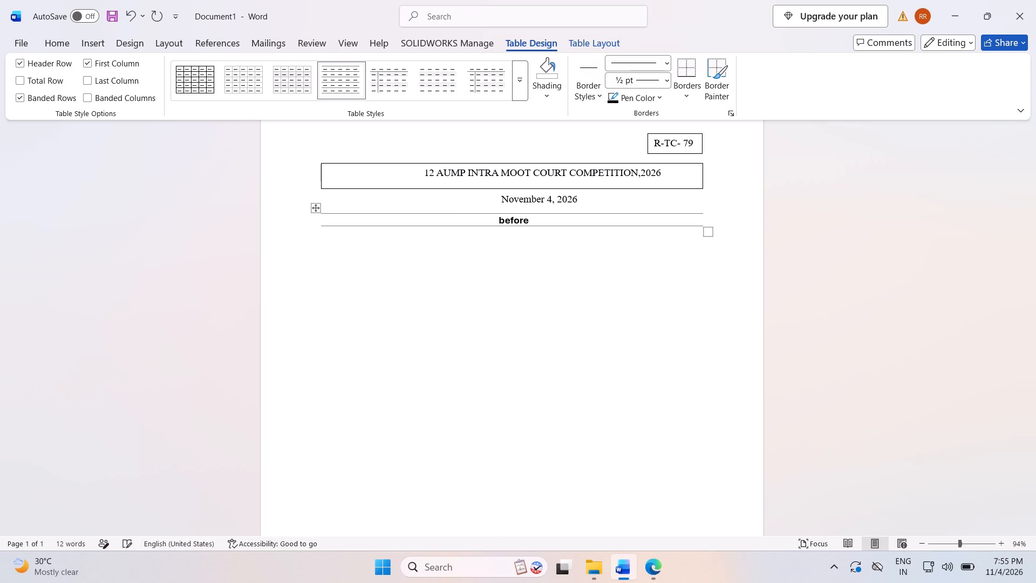
Add a second line in the table cell below the word before, starting with the text The hon'.
key("Right")
key("Right")
key("Right")
key("Right")
key("Right")
key("Right")
key("Return")
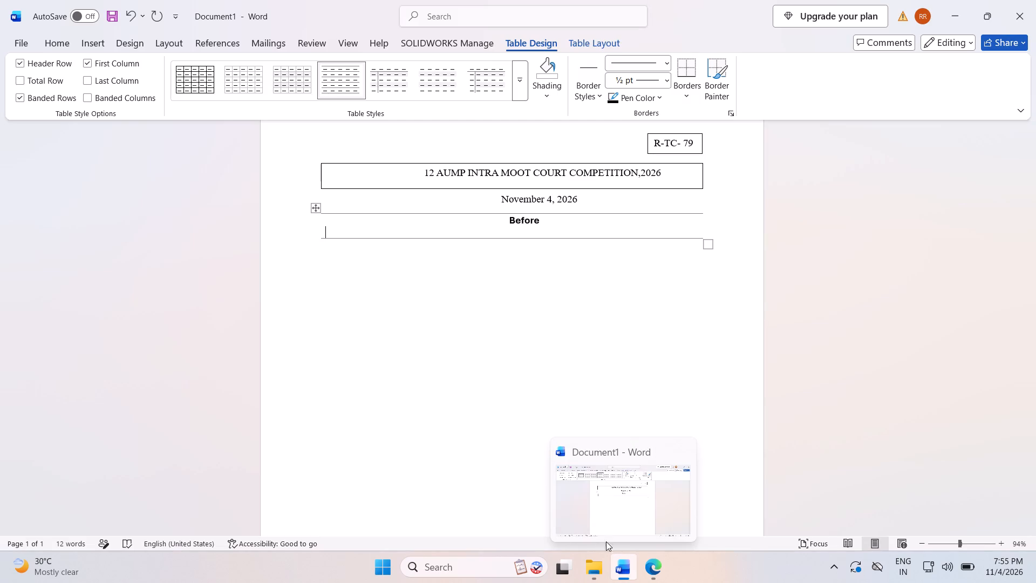
left_click(352, 234)
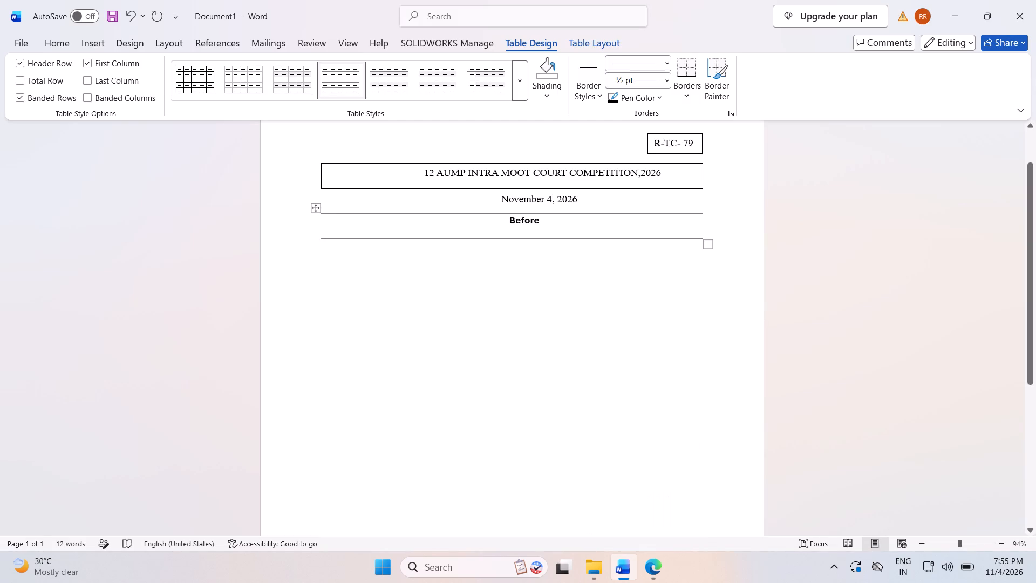
type("thw")
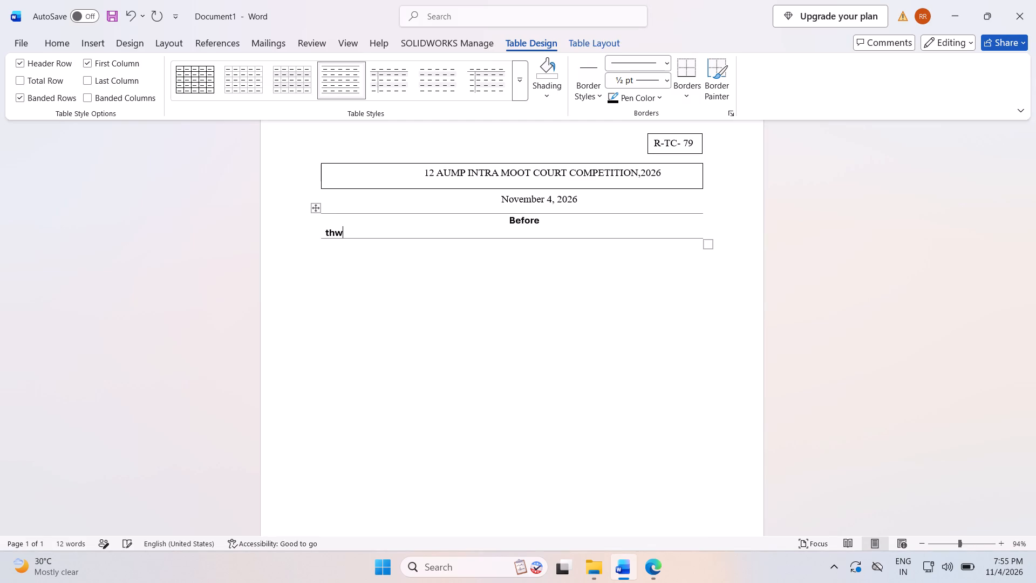
key("space")
key("BackSpace")
key("BackSpace")
key("w")
key("BackSpace")
type("e")
key("space")
type("hon")
key("comma")
key("BackSpace")
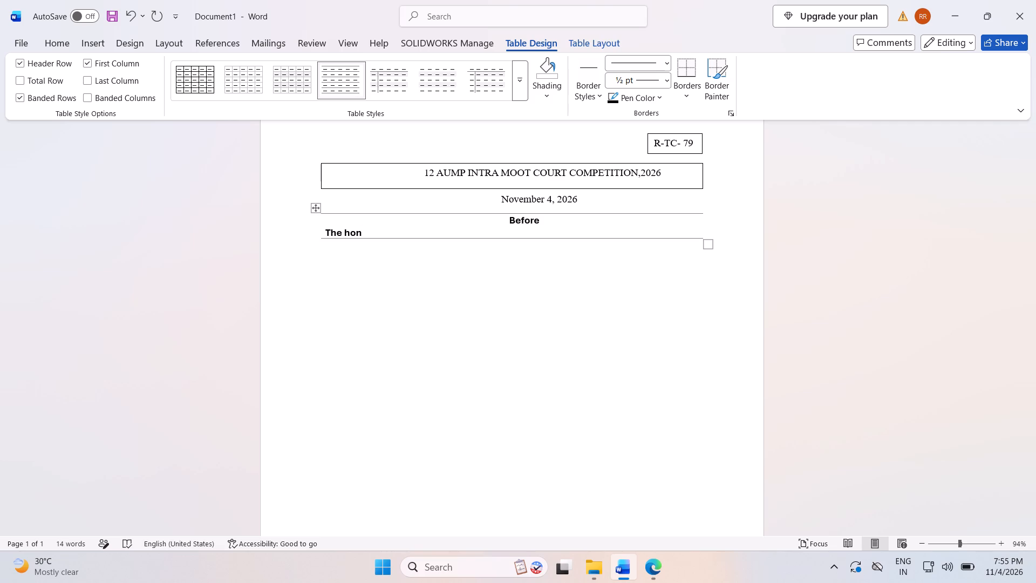
key("apostrophe")
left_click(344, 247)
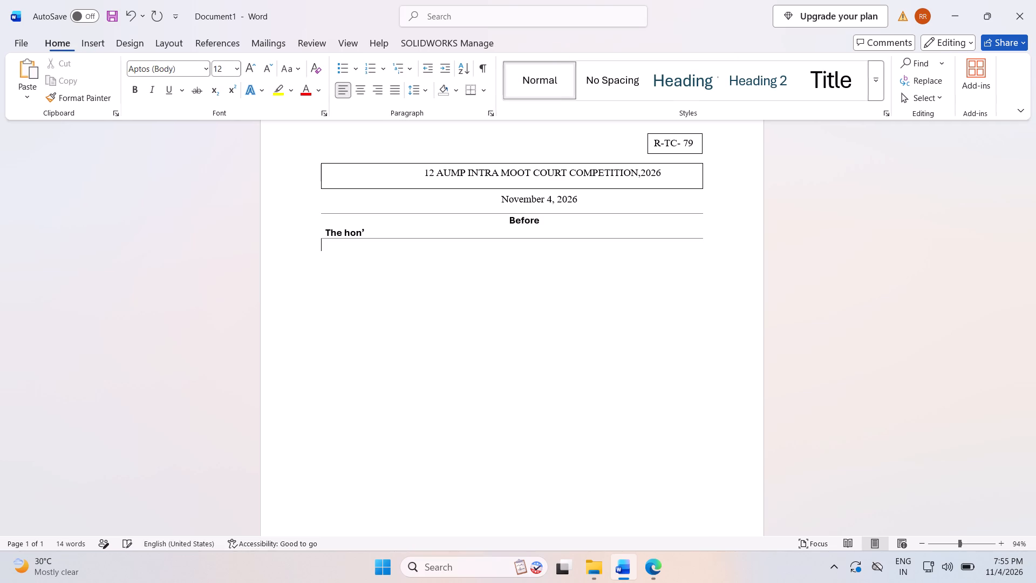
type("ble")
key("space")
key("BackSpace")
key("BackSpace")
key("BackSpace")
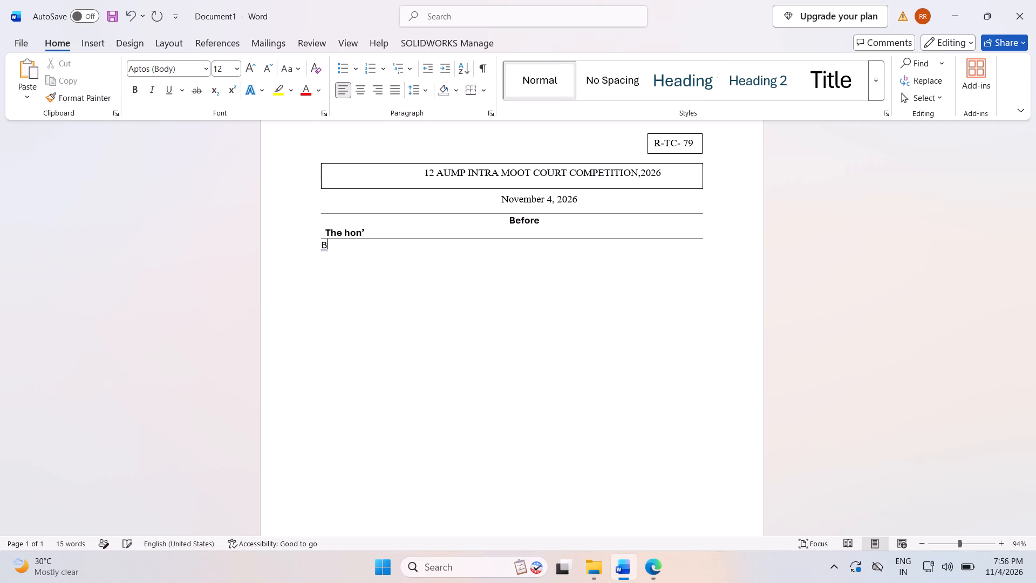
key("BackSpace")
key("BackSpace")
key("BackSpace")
Continue the second line of the table cell directly after The hon' with the text ble court of session judge at.
left_click(374, 232)
type("ble")
key("space")
type("court of")
key("space")
key("d")
key("BackSpace")
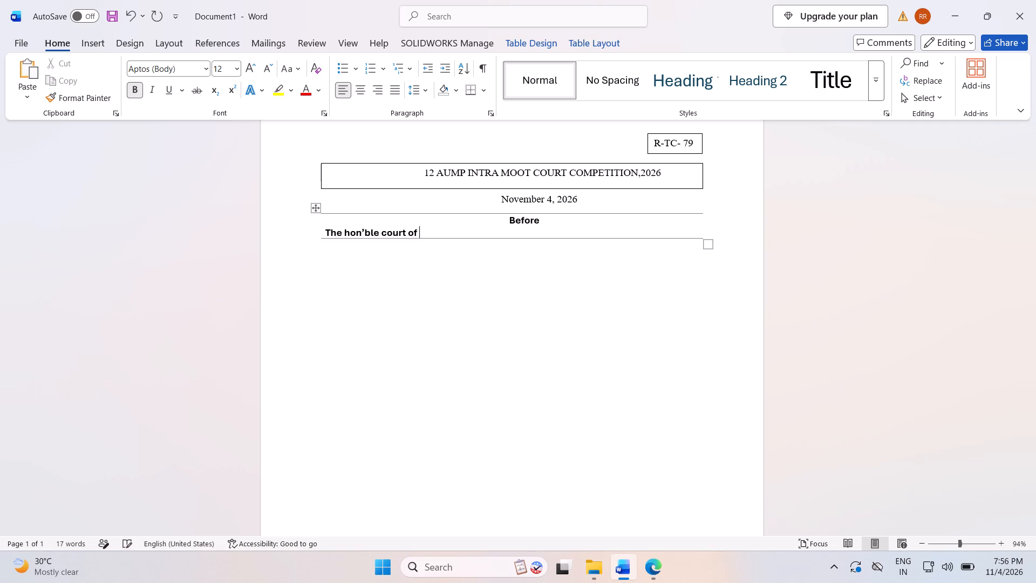
type("sess")
type("ion j")
key("u")
type("dge")
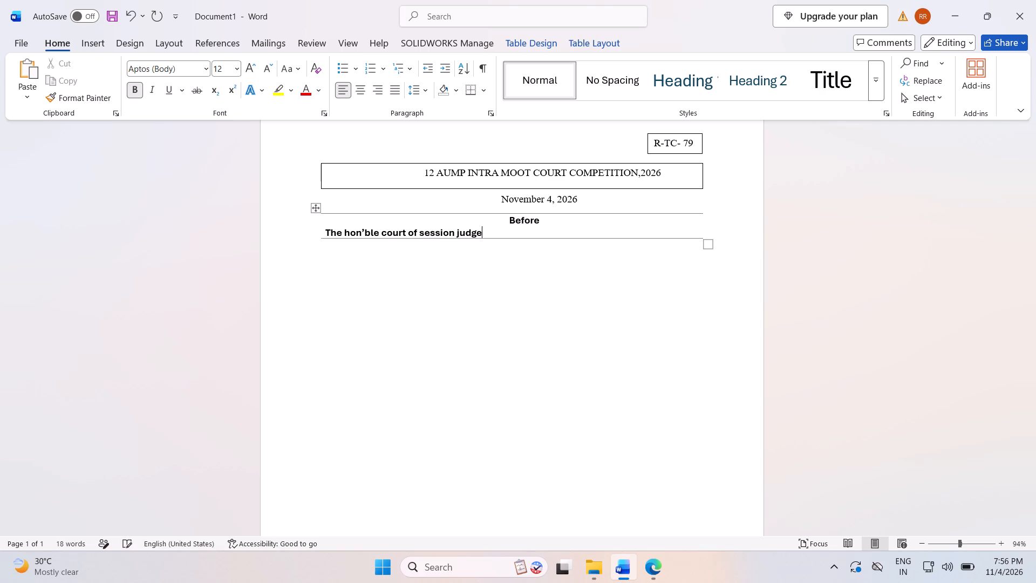
key("space")
type("at")
key("space")
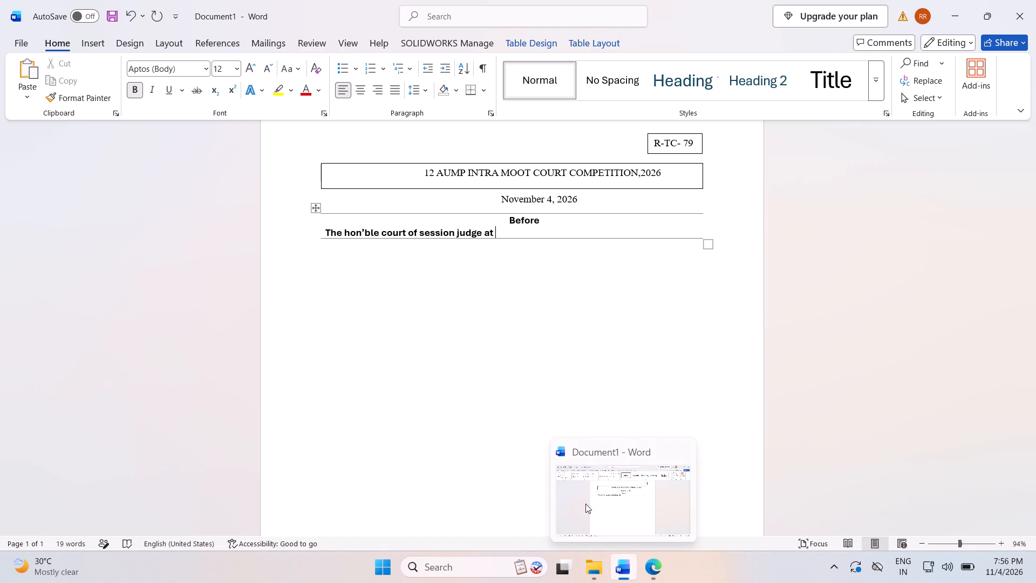
Correct session to sessions in the court line of the table.
left_click(454, 235)
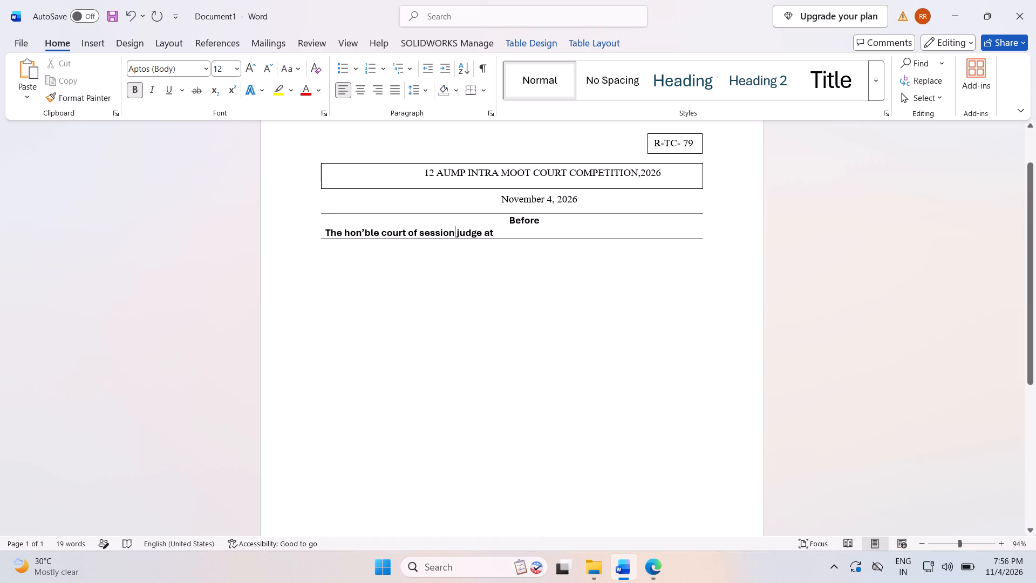
key("s")
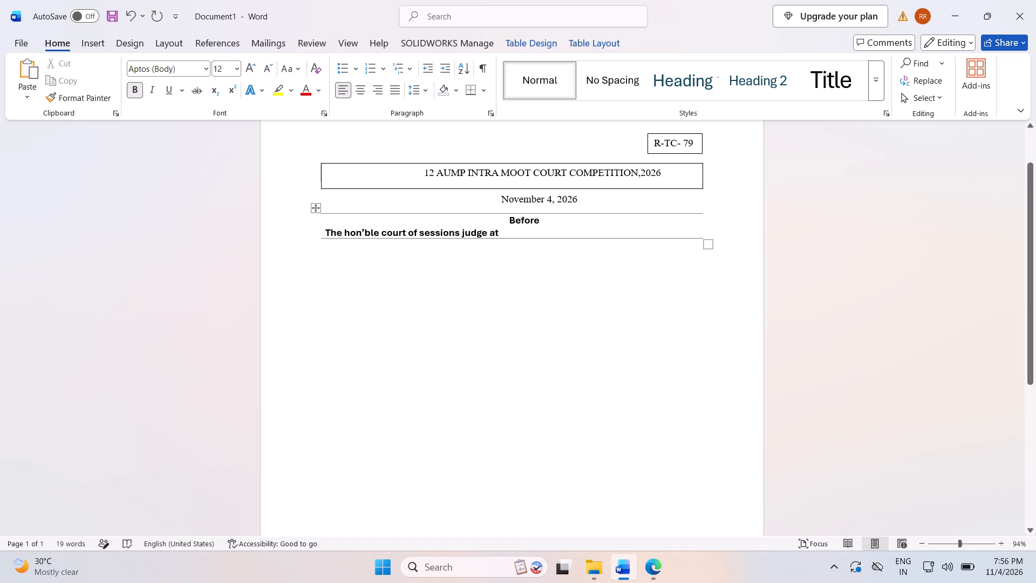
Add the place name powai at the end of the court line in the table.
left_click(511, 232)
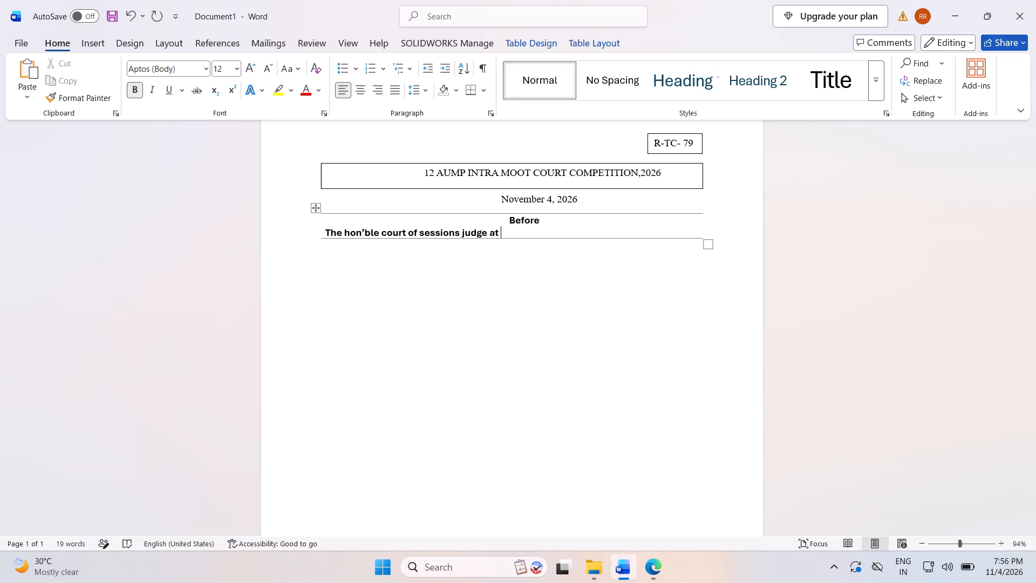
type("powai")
Check the court heading in the Petitioner TC-79 PDF, and replace powai with baroda at the end of the Word document's court line.
left_click(652, 573)
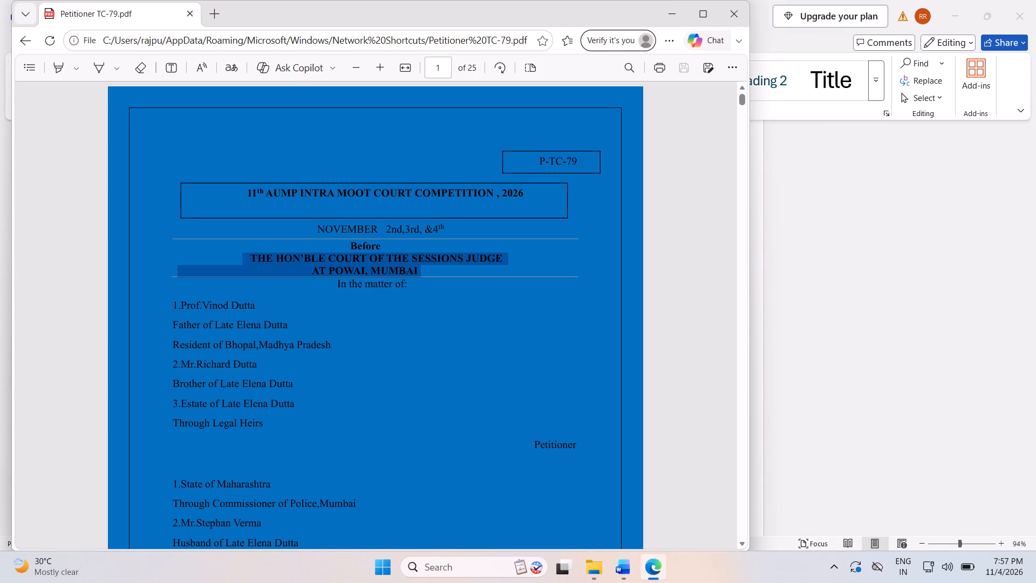
left_click(629, 570)
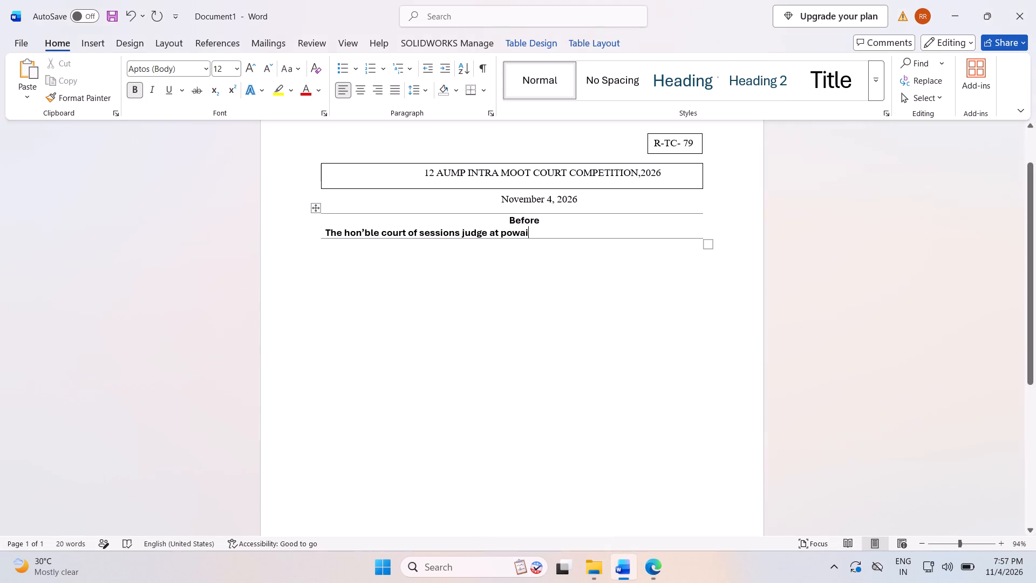
left_click(548, 233)
key("BackSpace")
key("BackSpace")
key("BackSpace")
key("BackSpace")
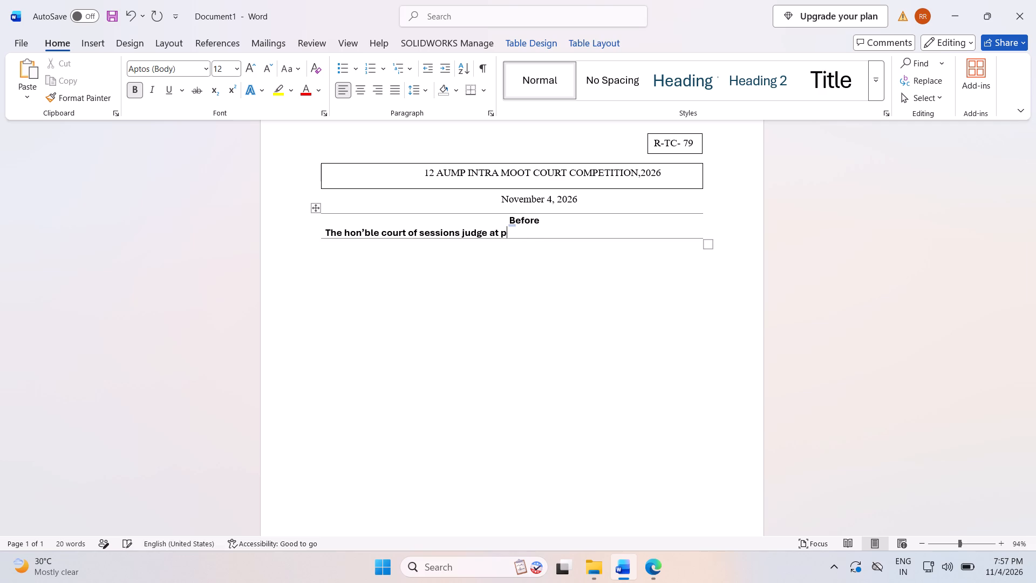
key("BackSpace")
type("bad")
key("BackSpace")
key("BackSpace")
key("o")
key("BackSpace")
key("BackSpace")
type("roda")
Add a comma and the state name gujrat directly after baroda in the table's court line.
key("comma")
type("guj")
type("rat")
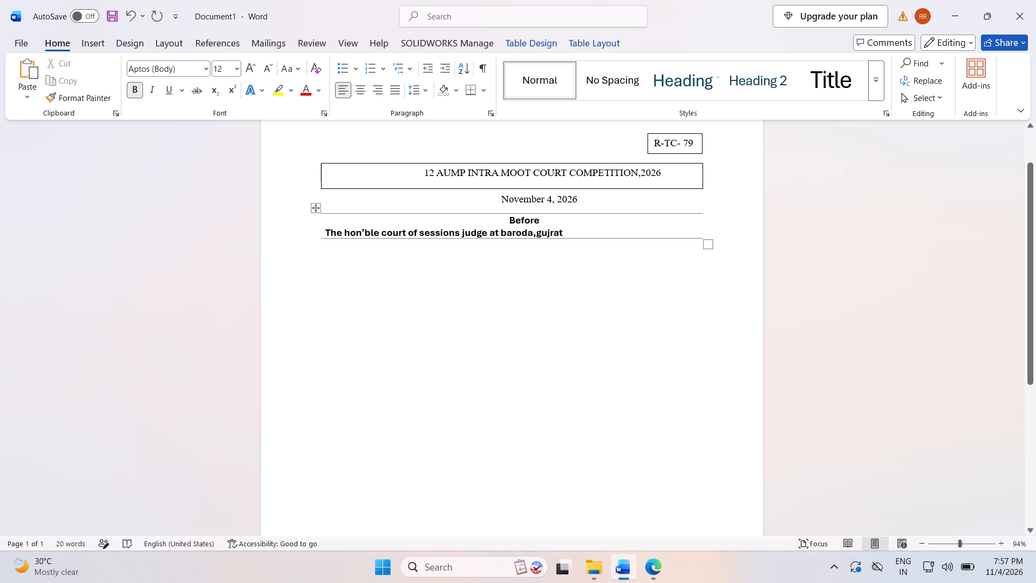
Break the court line after judge so that at baroda,gujrat starts a new line in the table cell.
left_click_drag(487, 233, 483, 238)
key("Return")
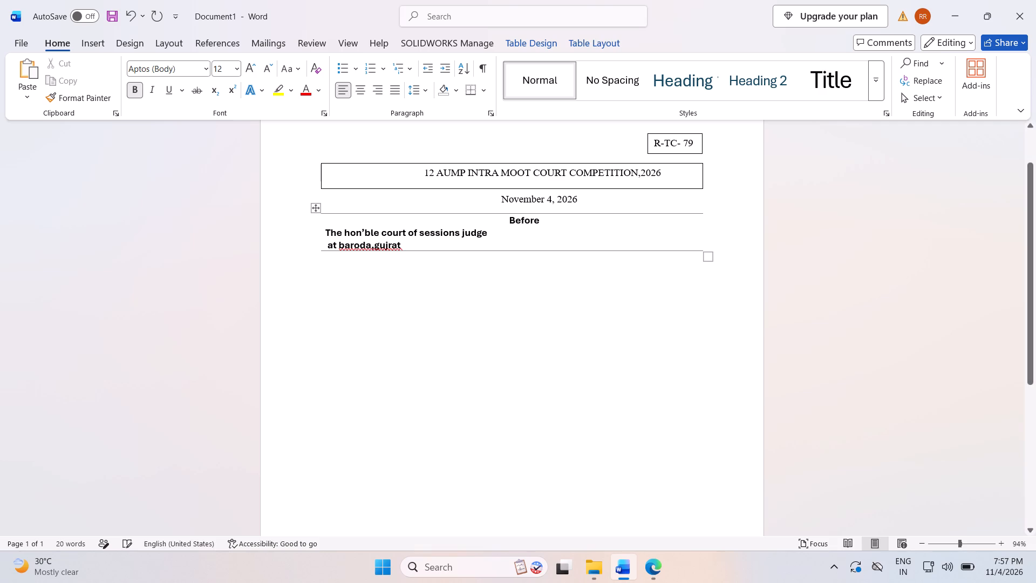
Insert one space between the comma and gujrat, leaving no space between baroda and the comma.
left_click(373, 250)
left_click(374, 245)
key("space")
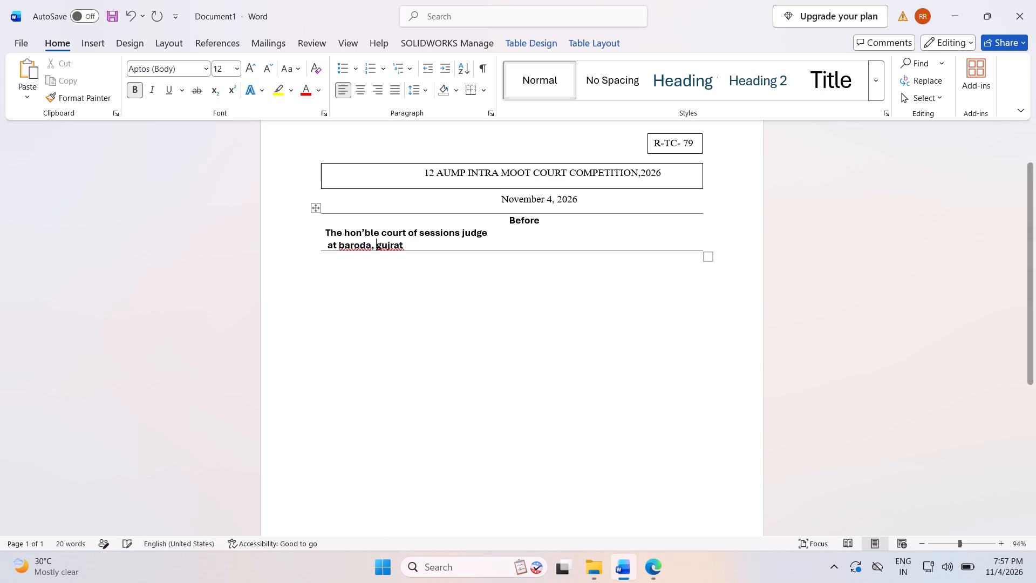
left_click(371, 247)
key("space")
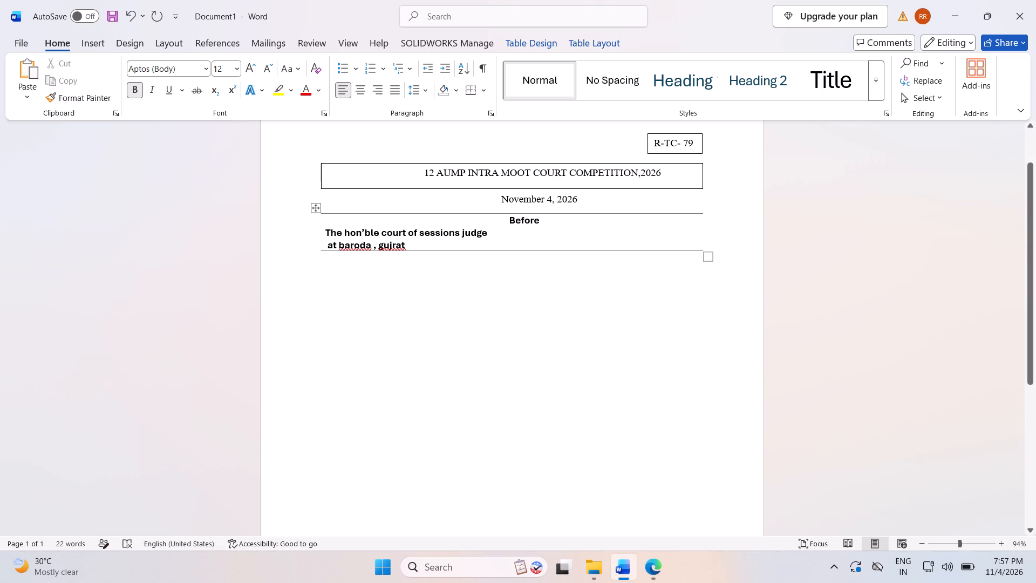
left_click(376, 246)
left_click_drag(372, 248, 374, 267)
key("BackSpace")
Capitalize the initial letters of the two place names so the line reads at Baroda, Gujrat.
left_click_drag(344, 243, 345, 250)
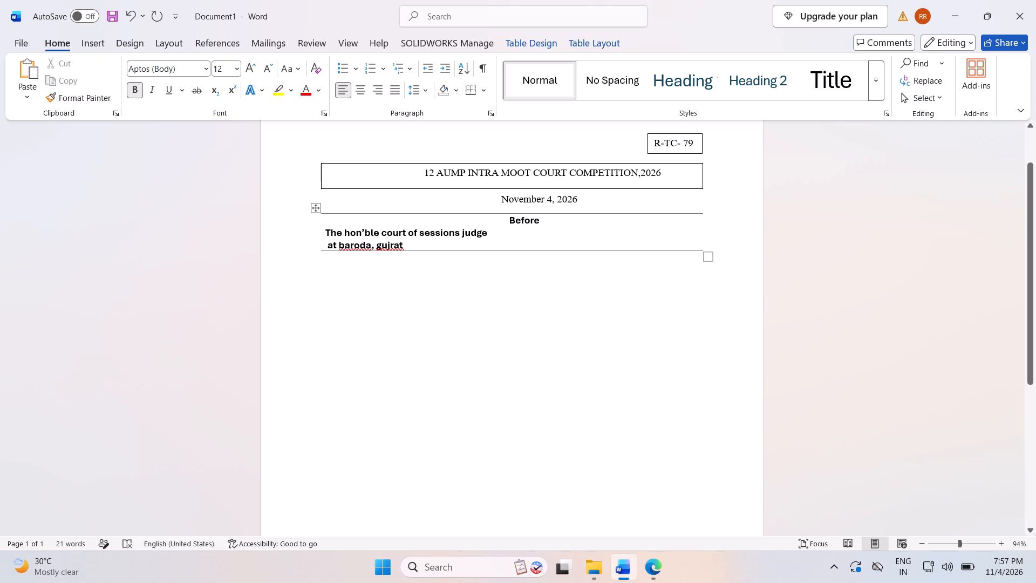
left_click(344, 246)
key("BackSpace")
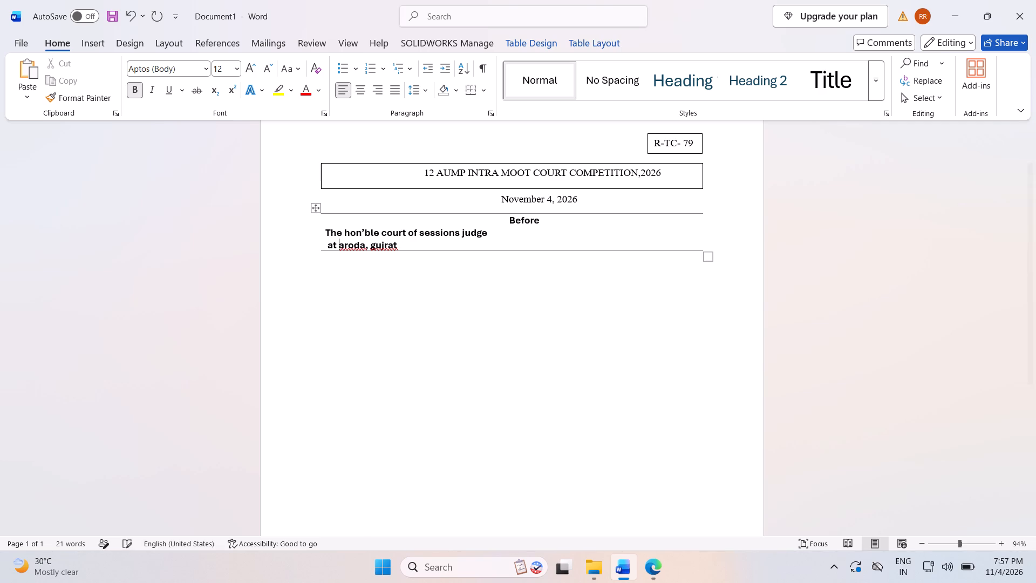
key("b")
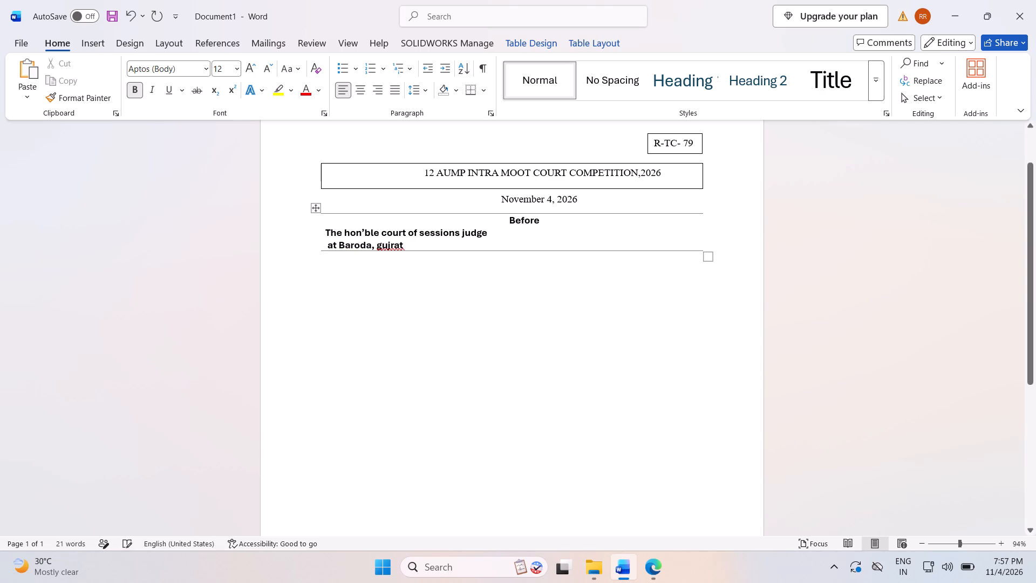
left_click(380, 247)
key("BackSpace")
key("g")
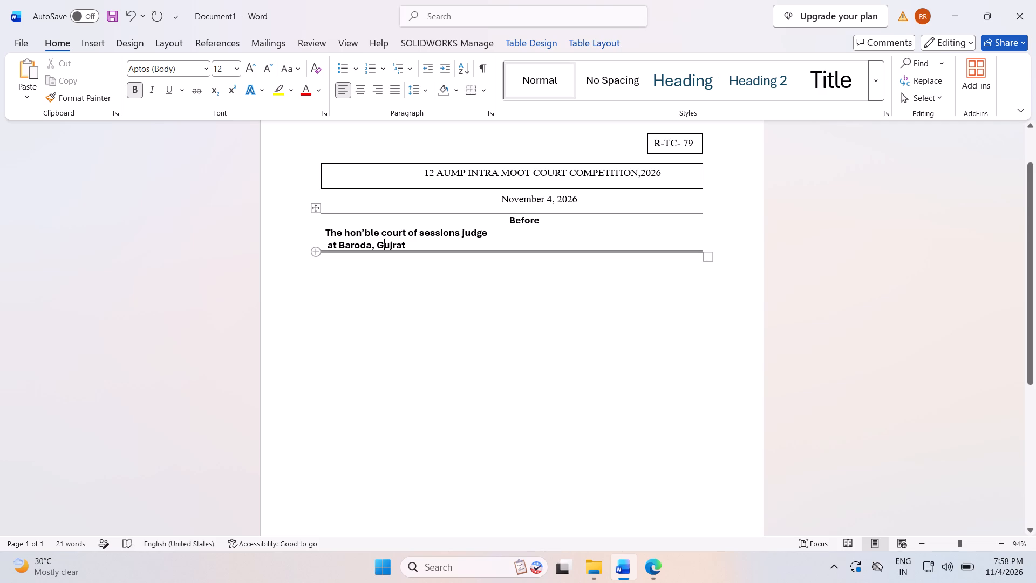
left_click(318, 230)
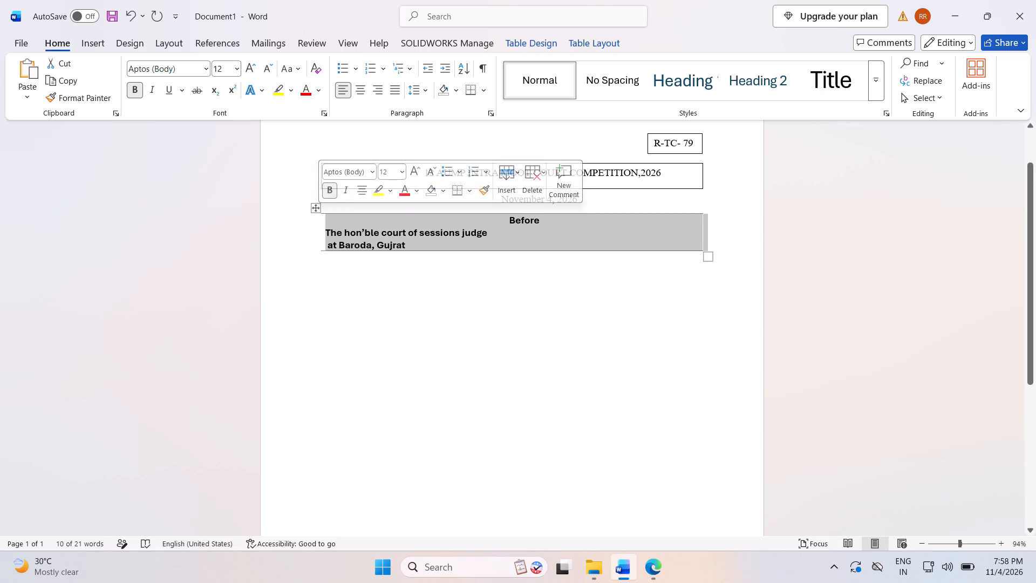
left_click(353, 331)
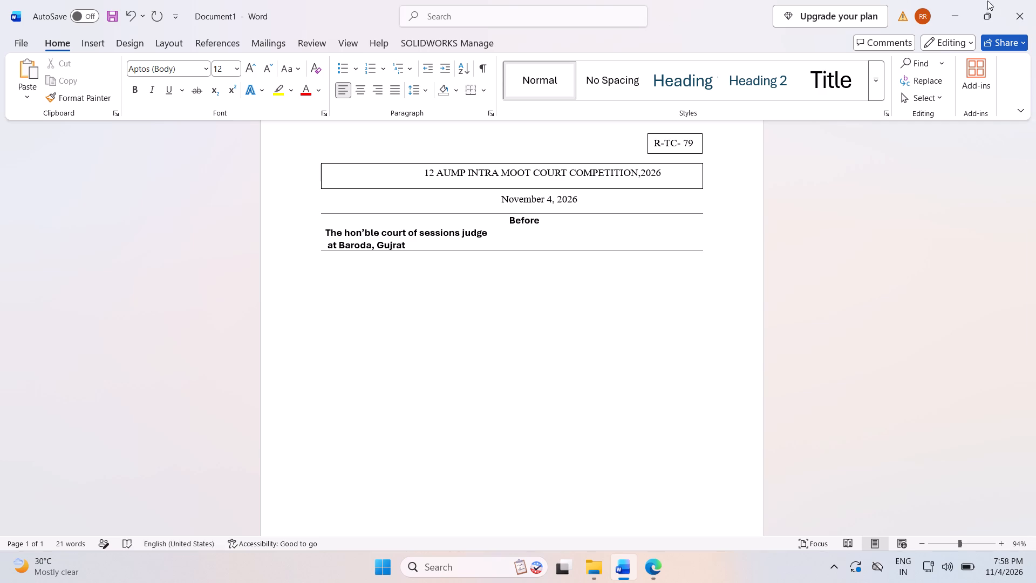
Close the Word document, the Petitioner TC-79 PDF and the File Explorer window.
left_click(1030, 15)
left_click(579, 358)
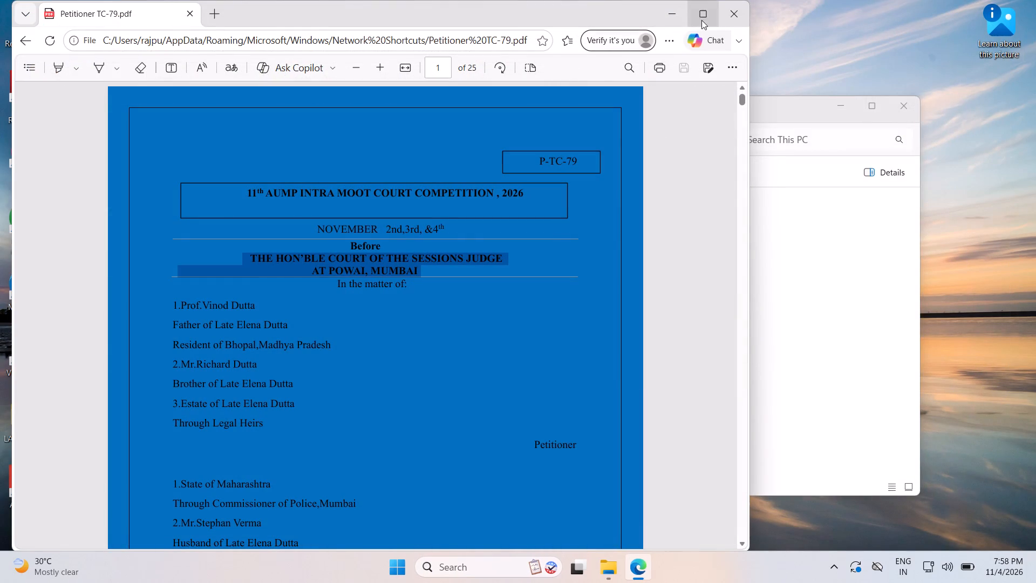
left_click(720, 14)
left_click(889, 100)
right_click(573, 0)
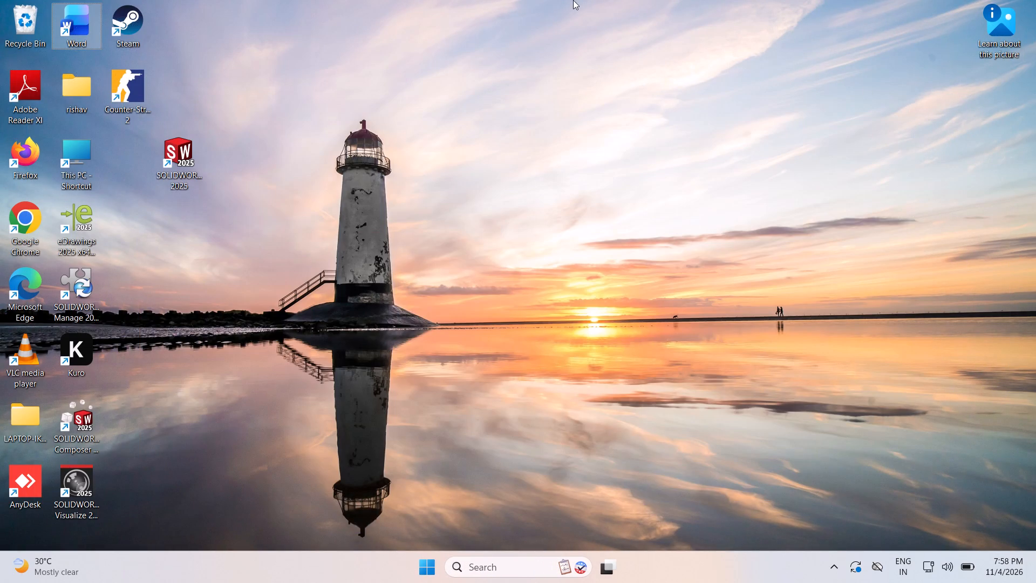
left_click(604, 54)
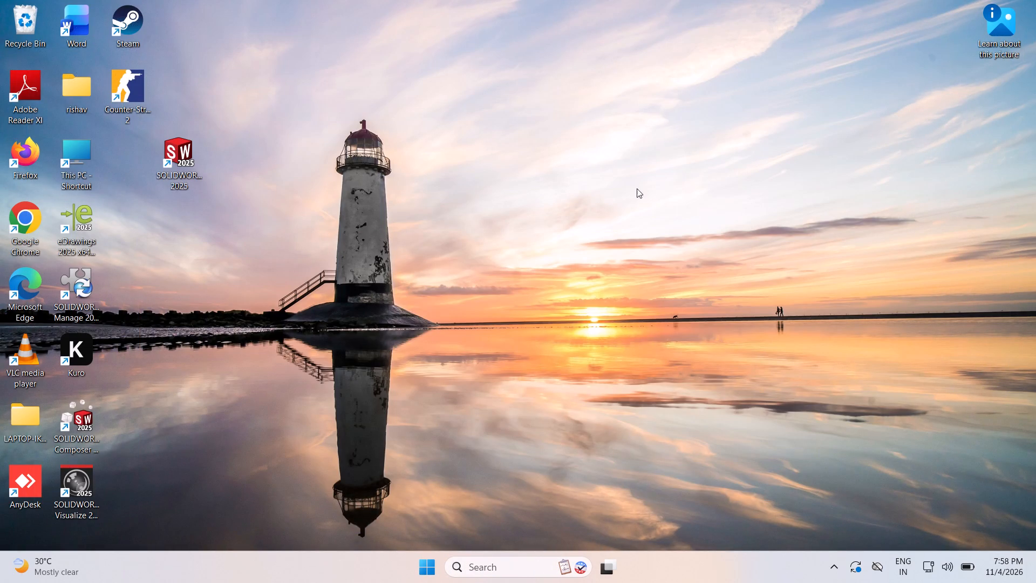
Shut down the computer from the Windows desktop.
key("alt+F4")
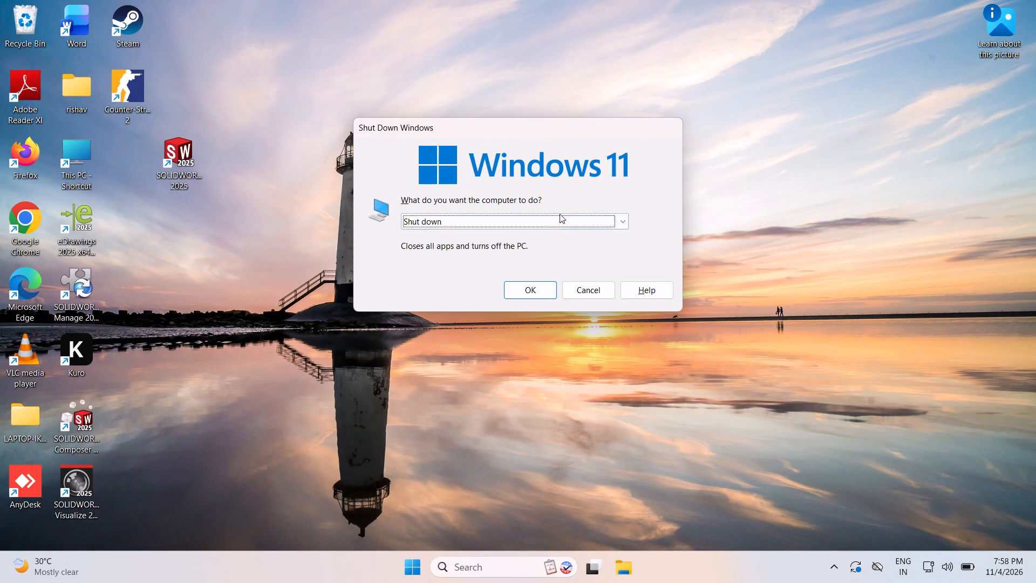
left_click(525, 283)
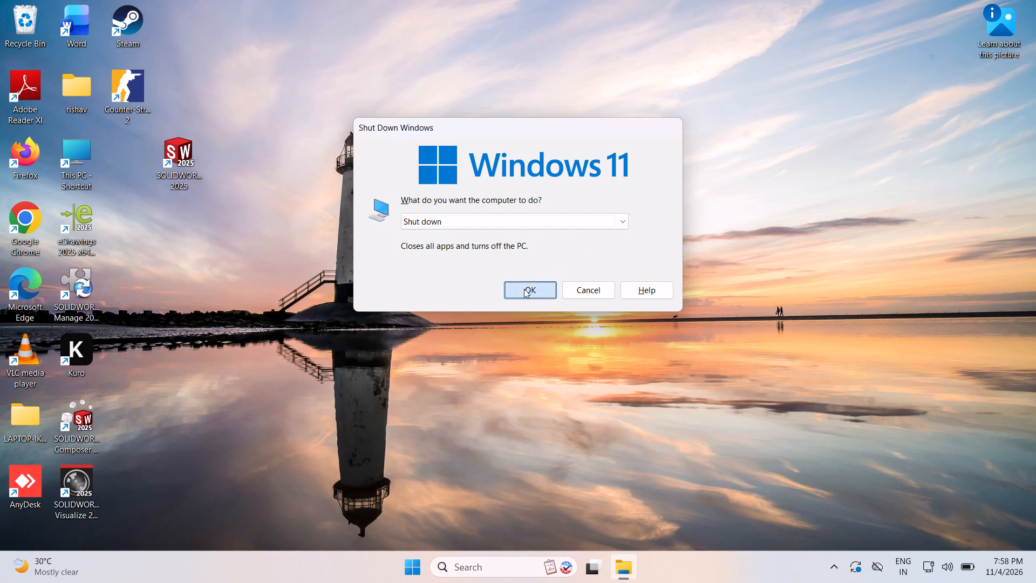